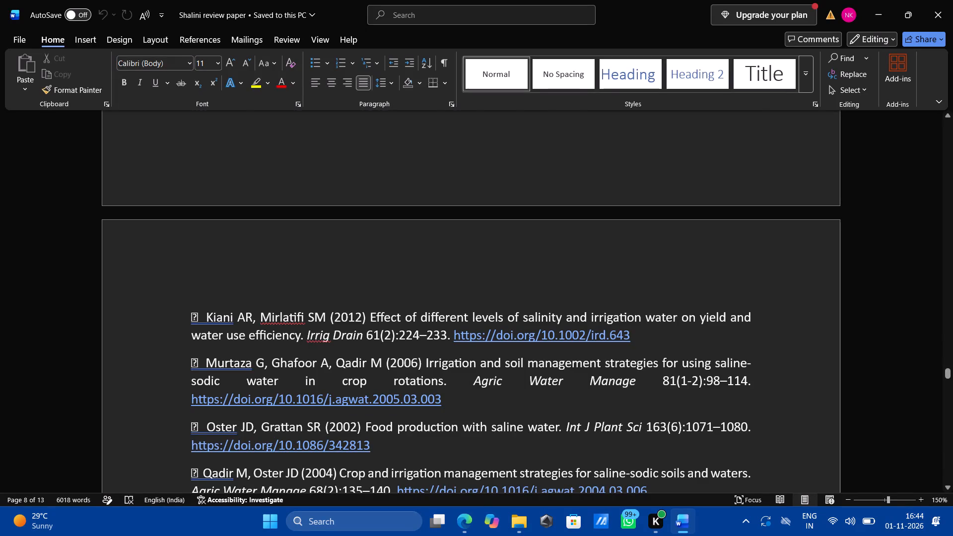
Look through the review paper from the abstract to the reference list at a larger zoom.
scroll(536, 238, "up", 9)
scroll(536, 238, "up", 17)
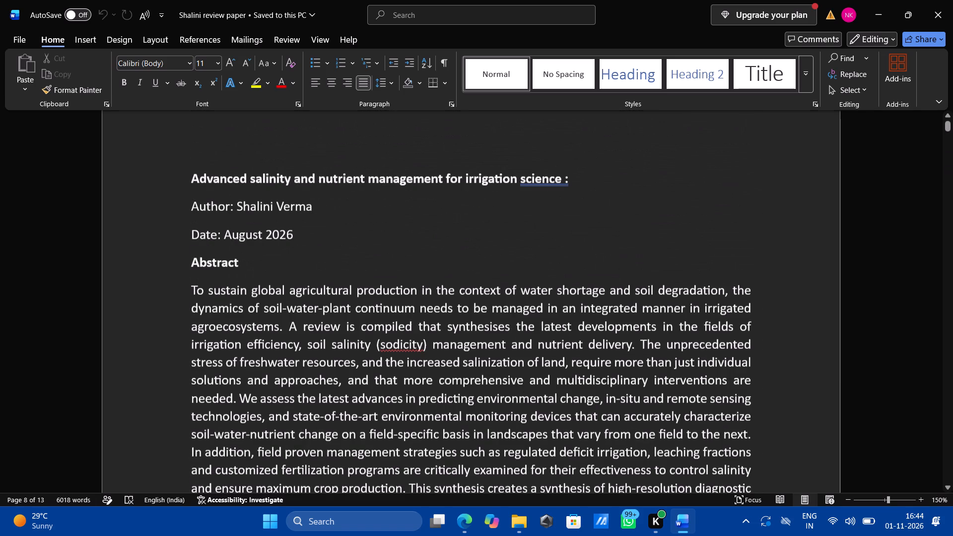
scroll(536, 238, "down", 2)
scroll(536, 238, "up", 1, "ctrl")
scroll(536, 238, "down", 1, "ctrl")
scroll(536, 238, "up", 1, "ctrl")
scroll(536, 238, "down", 1, "ctrl")
scroll(536, 238, "up", 1, "ctrl")
scroll(536, 238, "down", 1, "ctrl")
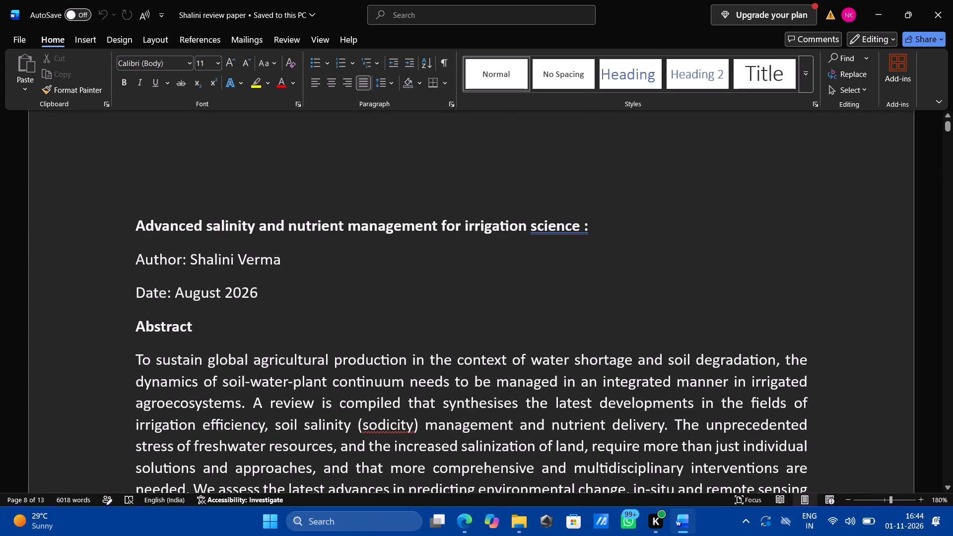
scroll(565, 264, "down", 1)
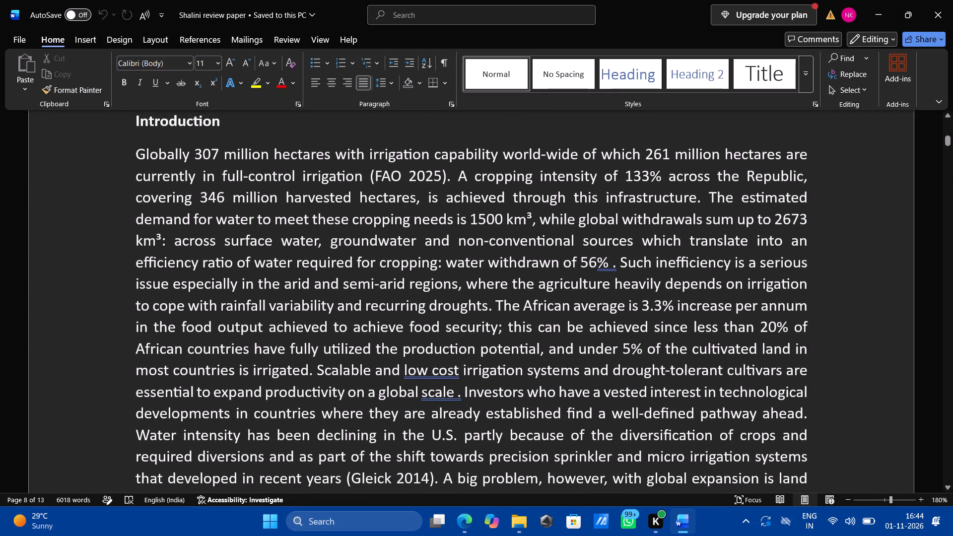
scroll(565, 264, "down", 4)
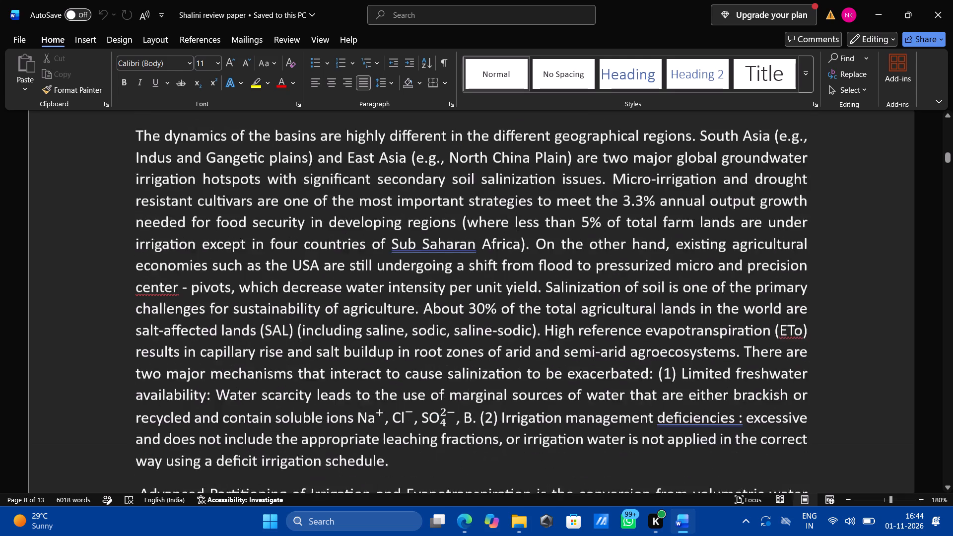
scroll(565, 264, "down", 8)
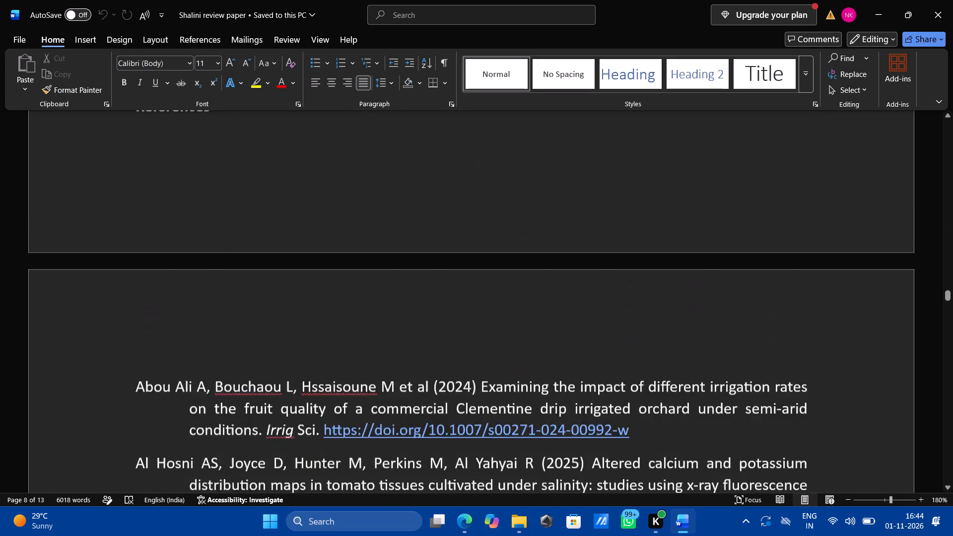
scroll(565, 264, "down", 8)
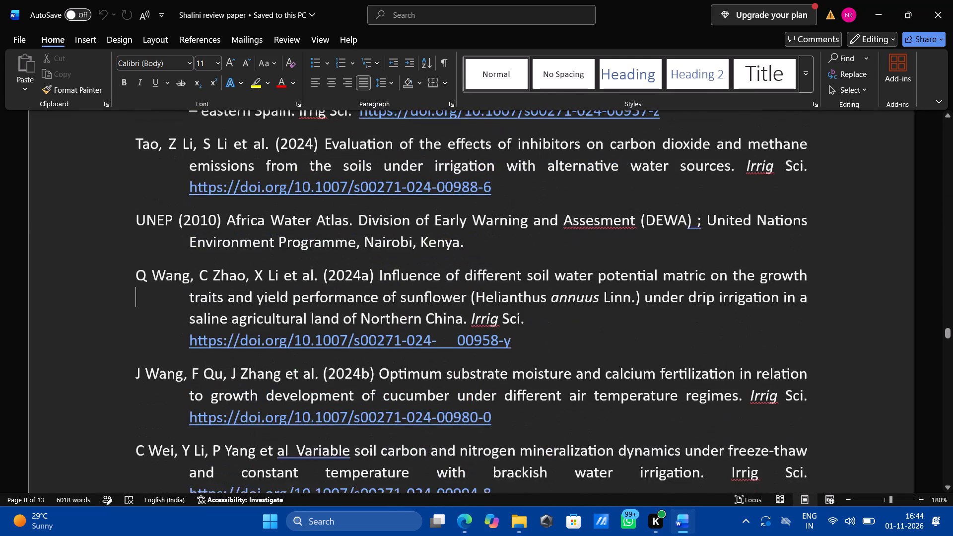
scroll(565, 264, "down", 6)
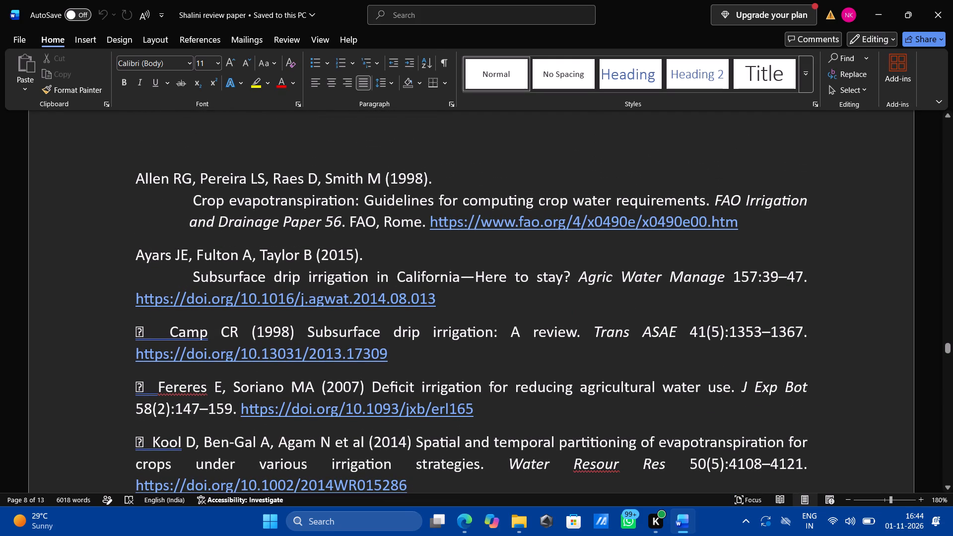
Compare the layout of the Allen (1998) and Ayars (2015) references with the hanging-indent references on the preceding page.
left_click(376, 255)
scroll(376, 255, "up", 4)
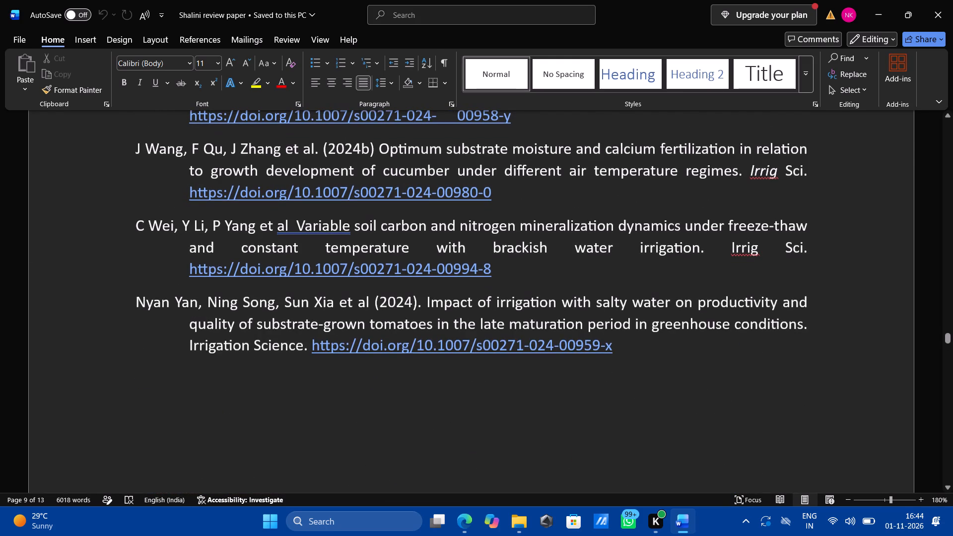
scroll(376, 255, "up", 2)
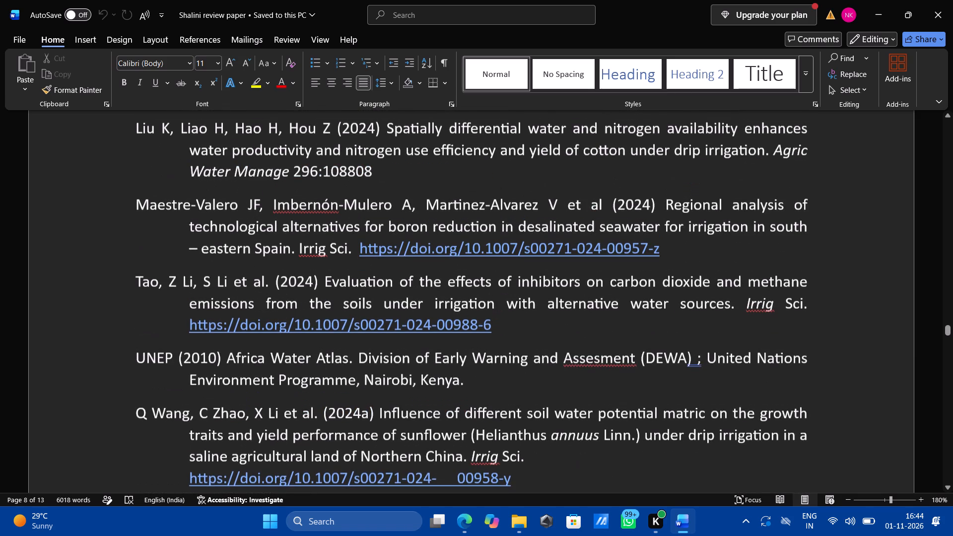
scroll(376, 255, "up", 1)
scroll(376, 255, "down", 2)
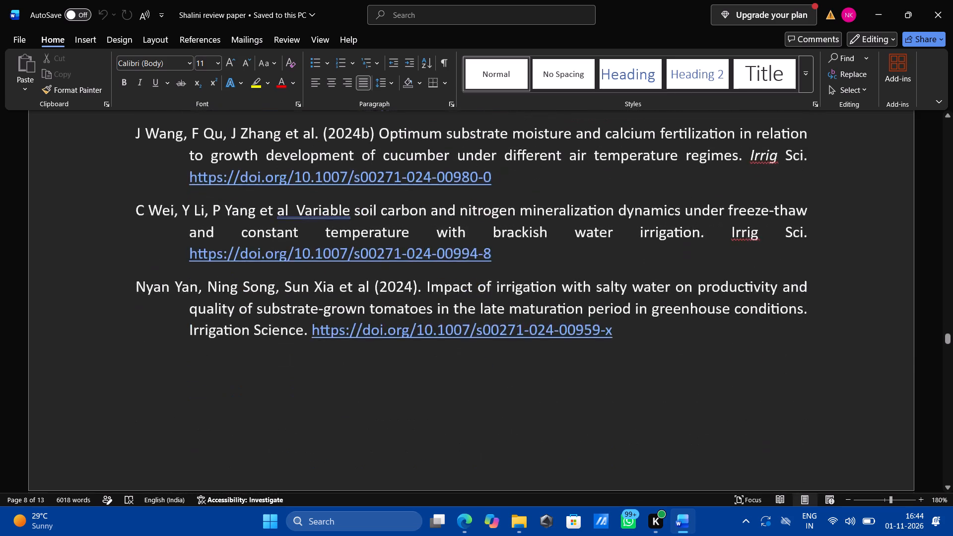
scroll(376, 255, "down", 1)
scroll(376, 255, "up", 1, "ctrl")
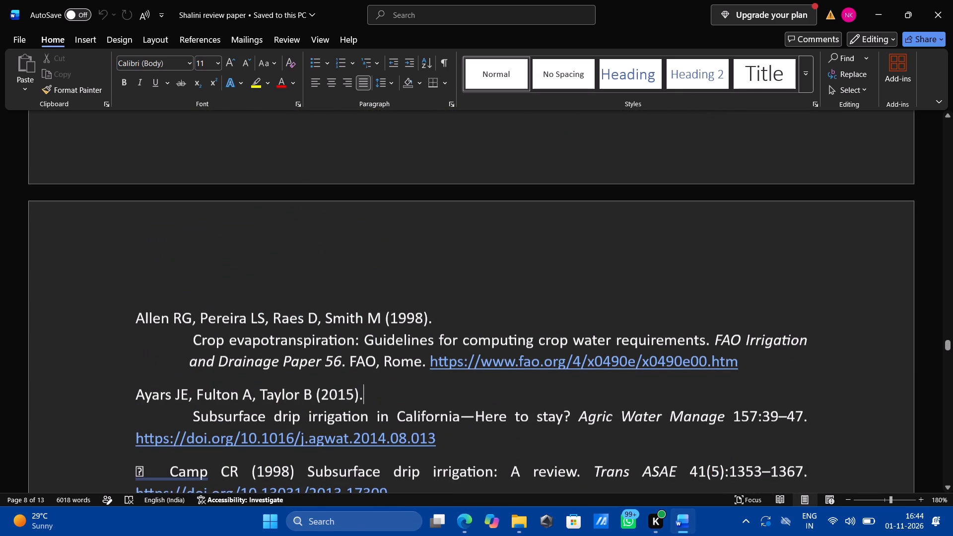
scroll(376, 255, "up", 1, "ctrl")
Delete the full stop and trailing gap after "(1998)" in the Allen reference.
left_click(457, 311)
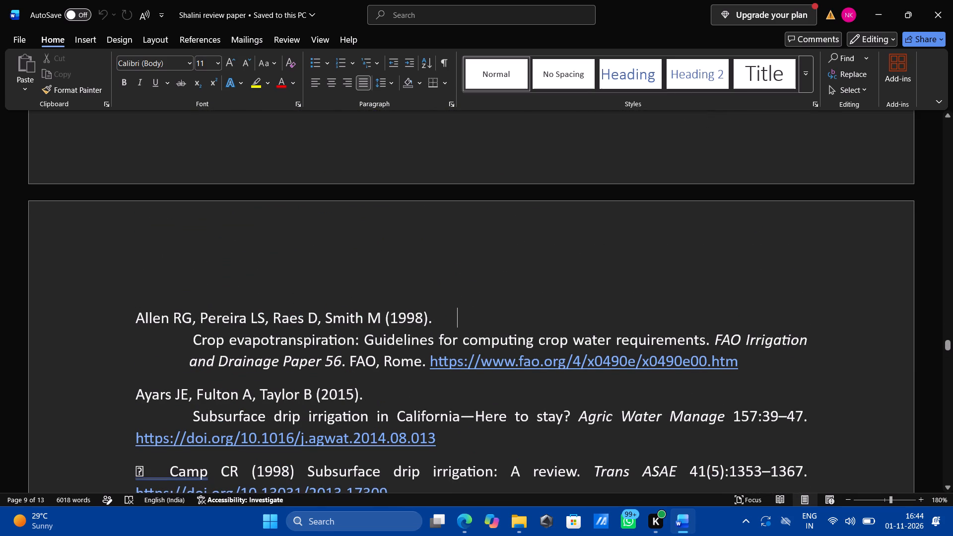
key("BackSpace")
key("BackSpace")
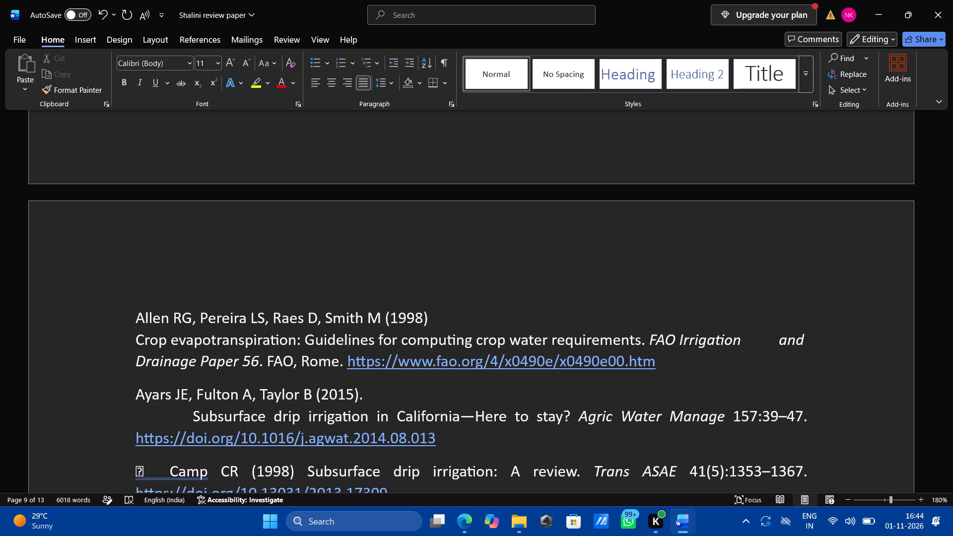
Join the "Crop evapotranspiration" title to the author line of the Allen (1998) reference, separated by a single space.
left_click(131, 336)
key("BackSpace")
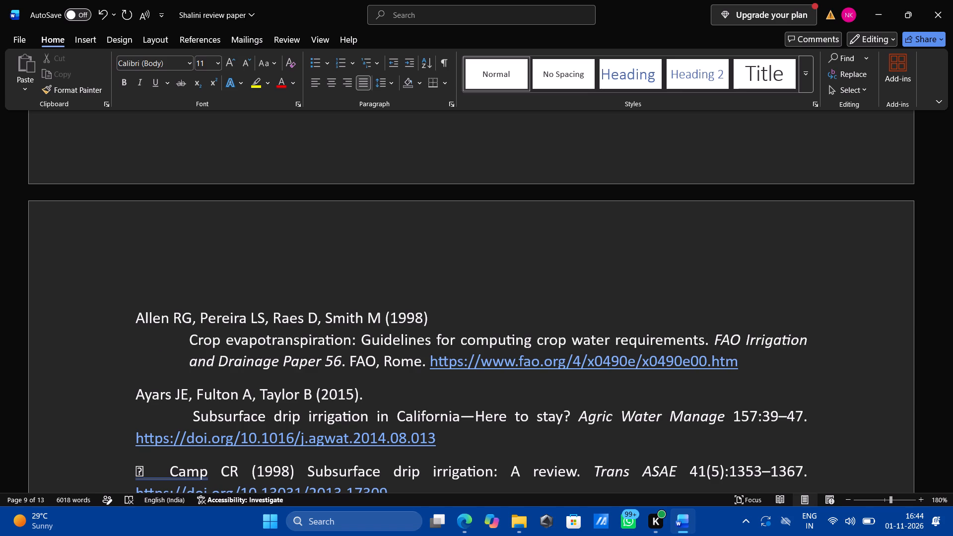
scroll(131, 336, "up", 1)
scroll(131, 336, "right", 1)
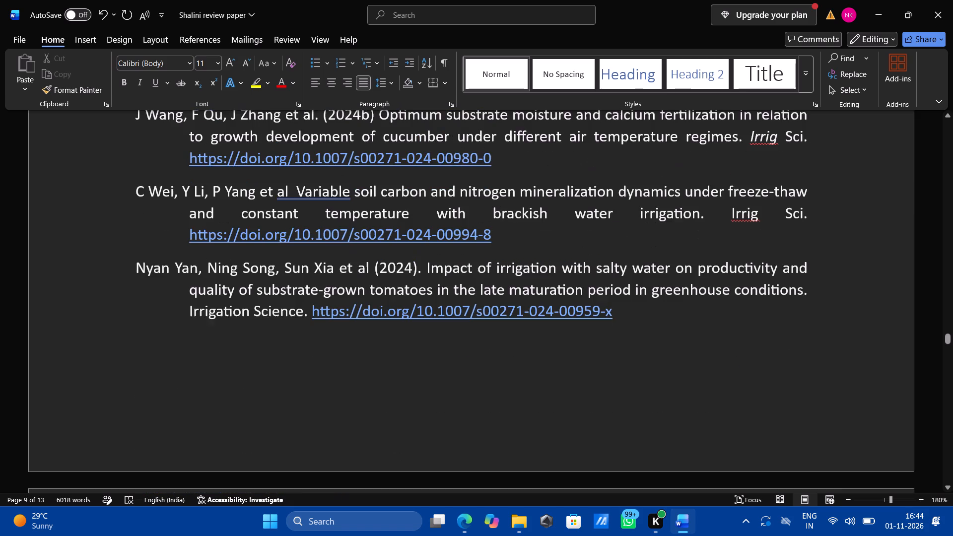
scroll(131, 336, "right", 1)
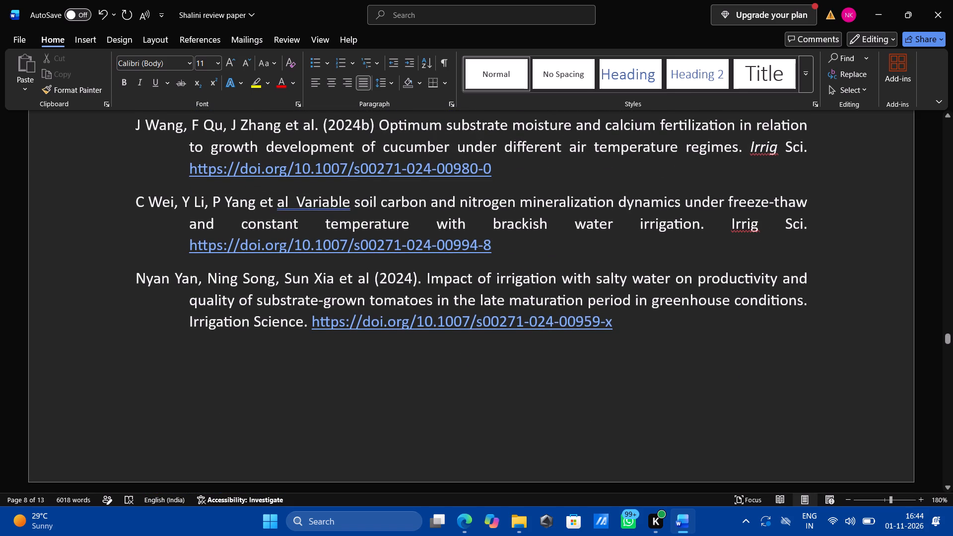
scroll(131, 336, "right", 1)
key("BackSpace")
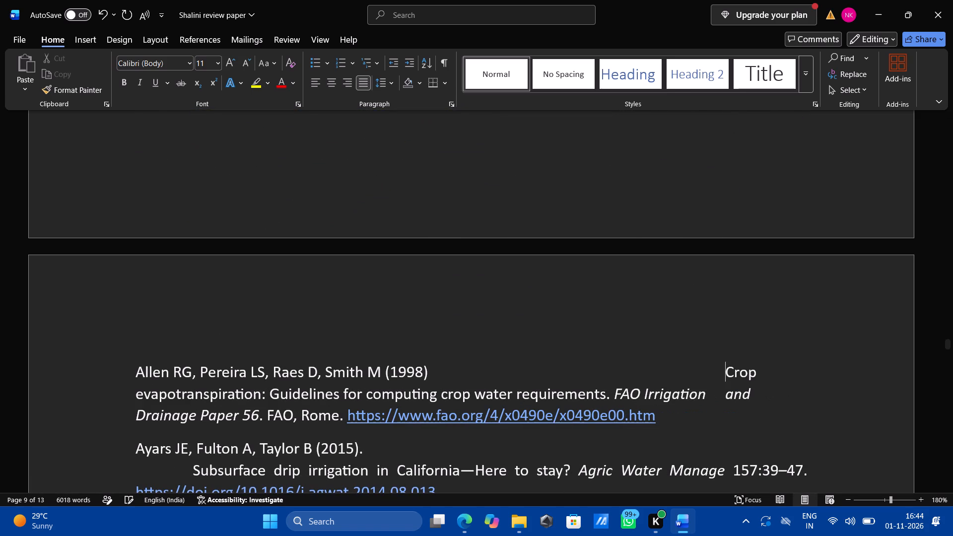
key("BackSpace")
key("BackSpace")
key("BackSpace")
key("BackSpace")
key("BackSpace")
key("BackSpace")
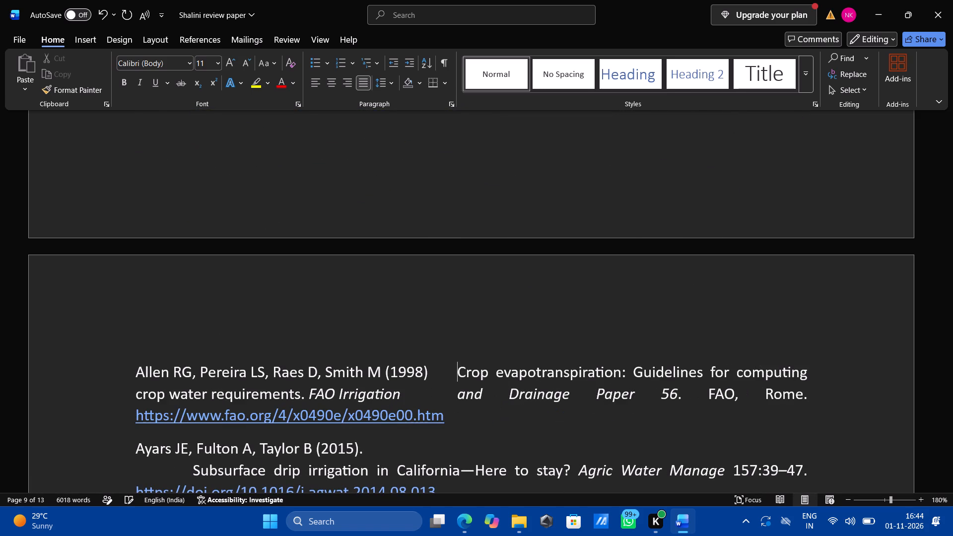
key("space")
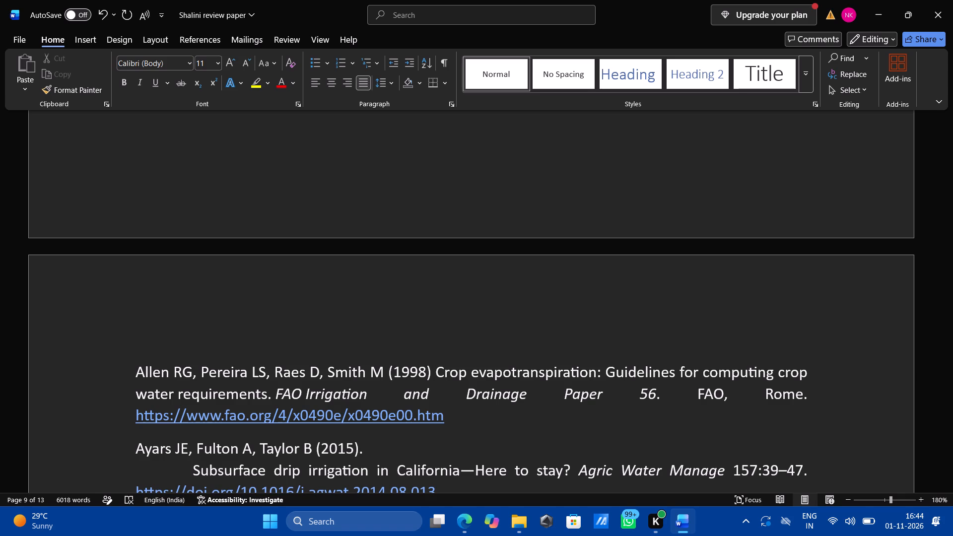
Replace the word "Crop" with "crop" at the start of the Allen (1998) reference's title.
key("ctrl+shift+Right")
key("BackSpace")
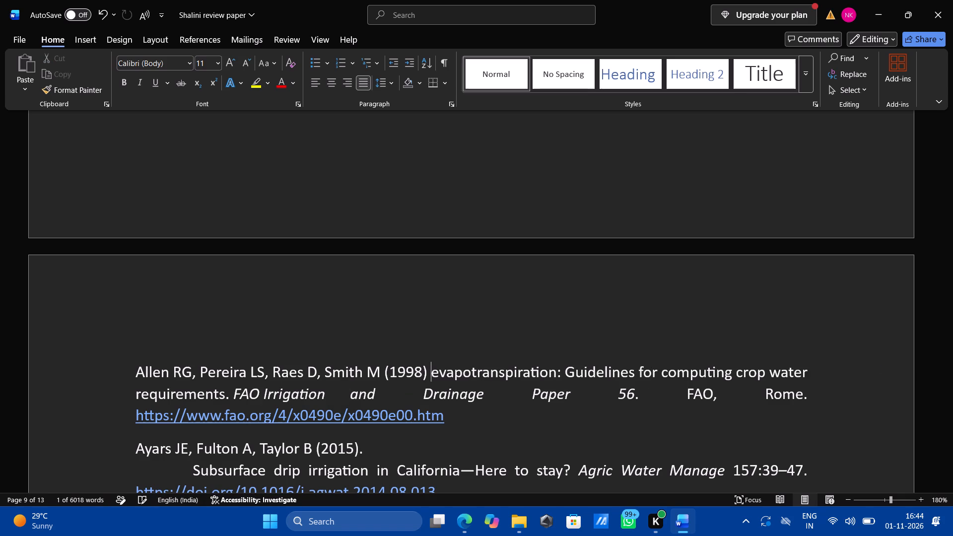
type("crop")
key("space")
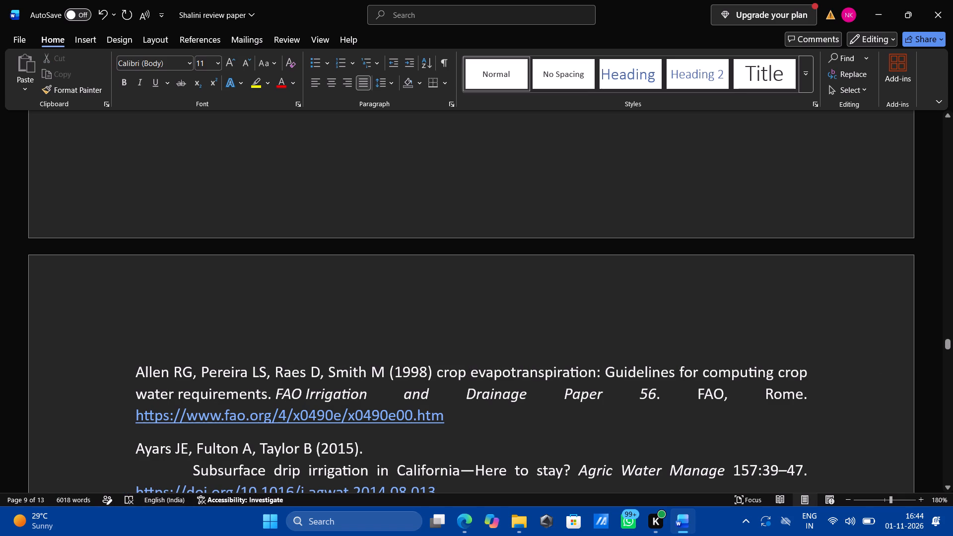
Reset the Allen (1998) reference paragraph to the Normal style.
left_click(435, 374)
key("ctrl+shift+z")
key("ctrl+shift+x")
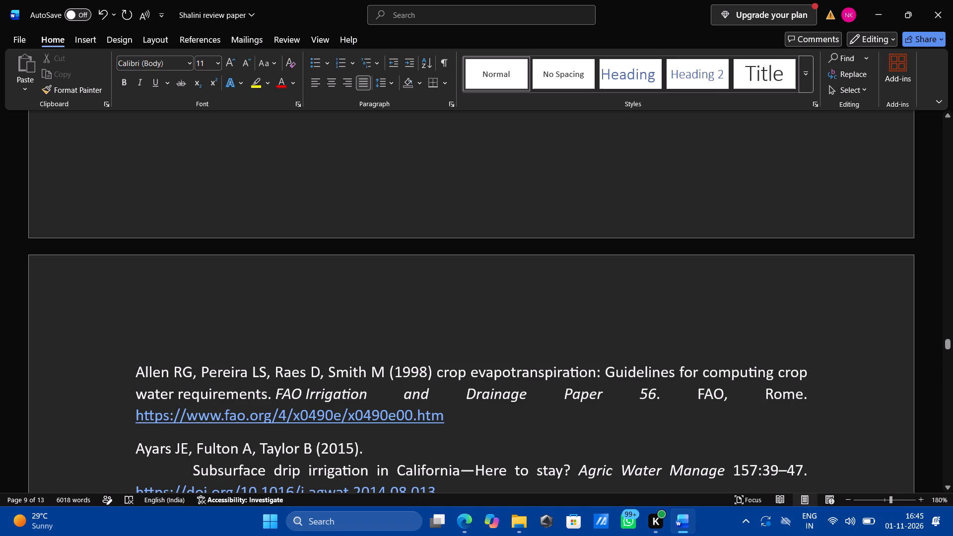
key("ctrl+shift+n")
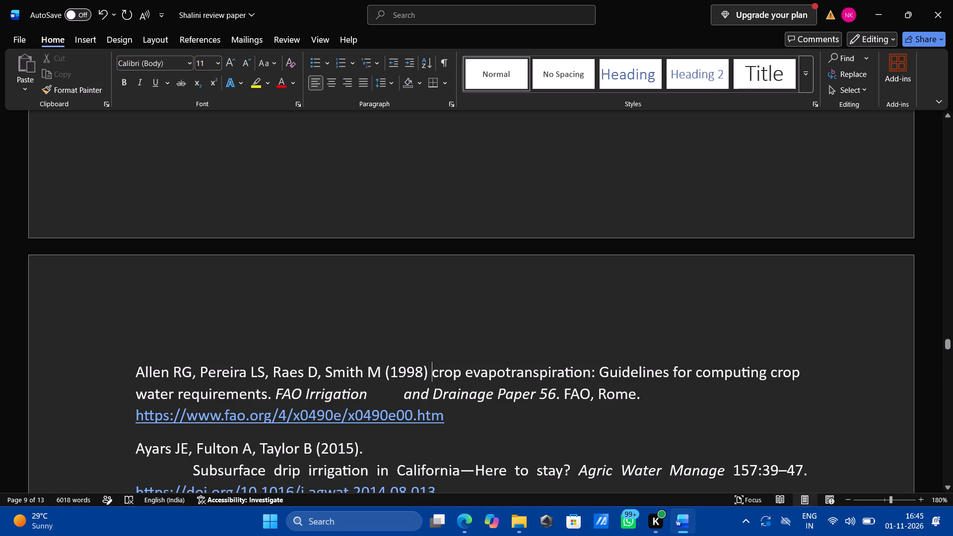
key("ctrl+shift+n")
key("ctrl+shift+n")
key("ctrl+shift+m")
Format the Allen (1998) reference as a bulleted list item.
key("ctrl+shift+l")
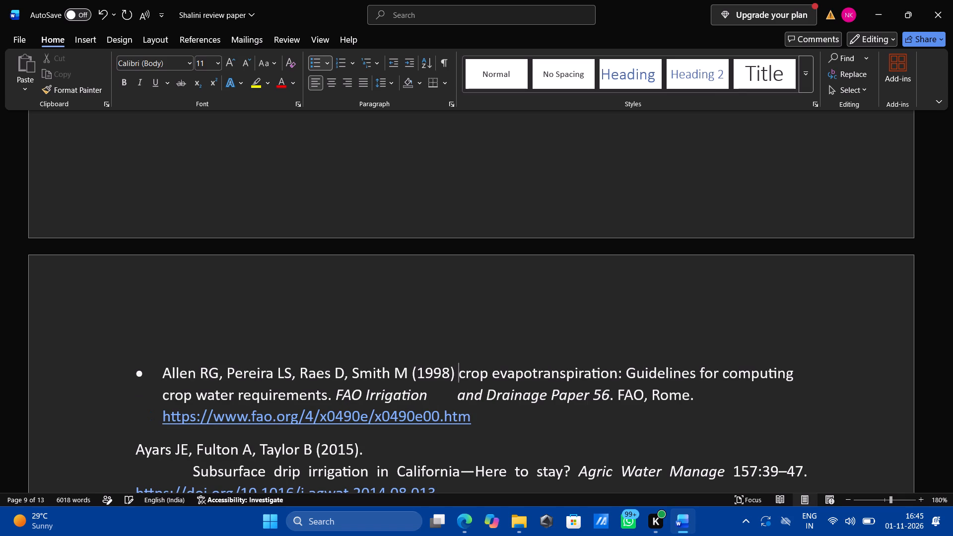
key("ctrl+shift+l")
Remove the extra gap between "FAO Irrigation" and "and Drainage Paper 56" in the Allen reference.
left_click(455, 398)
key("BackSpace")
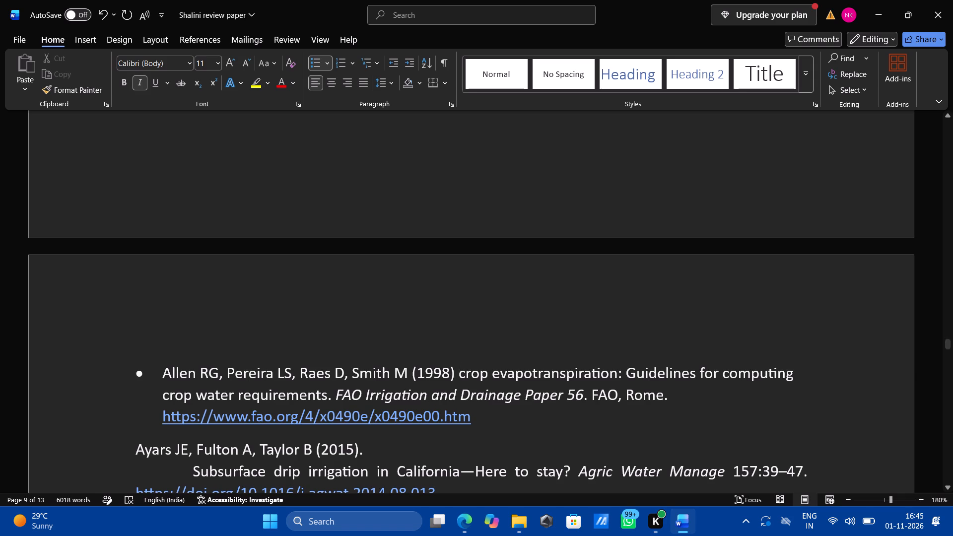
Insert a column break before "crop evapotranspiration" in the bulleted Allen (1998) reference.
left_click(459, 370)
key("ctrl+shift+l")
key("ctrl+shift+Return")
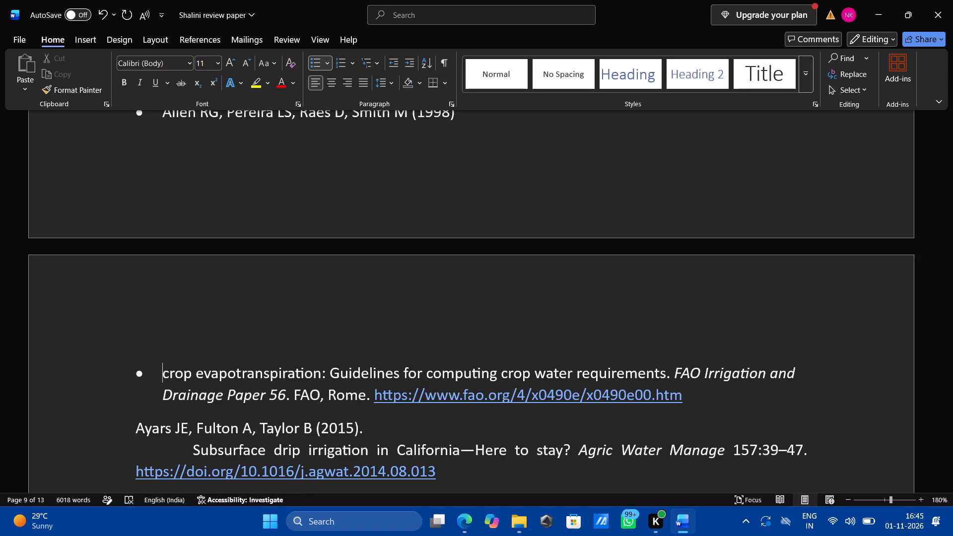
Remove the bullet and indent from the separated "crop evapotranspiration" title text.
scroll(459, 370, "up", 2)
scroll(459, 370, "right", 1)
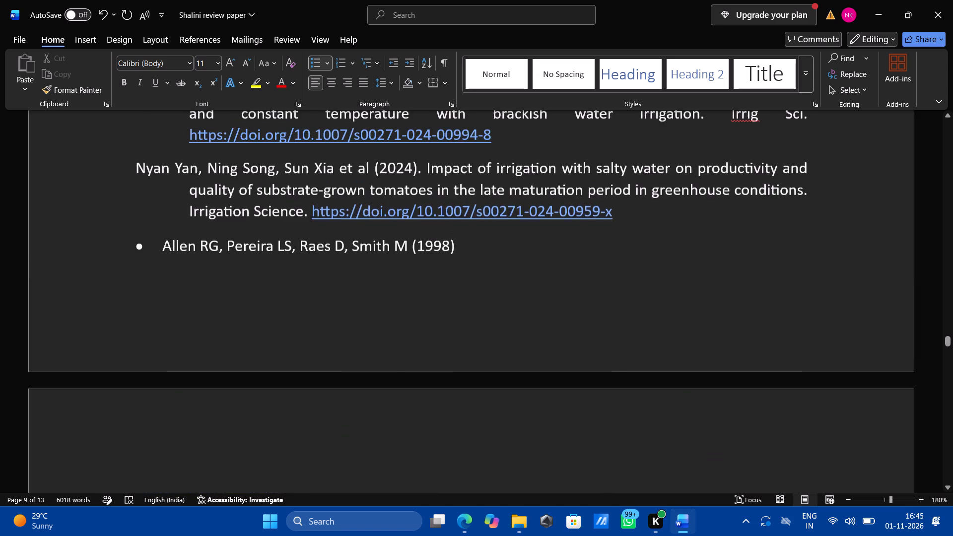
scroll(459, 370, "right", 1)
key("BackSpace")
key("BackSpace")
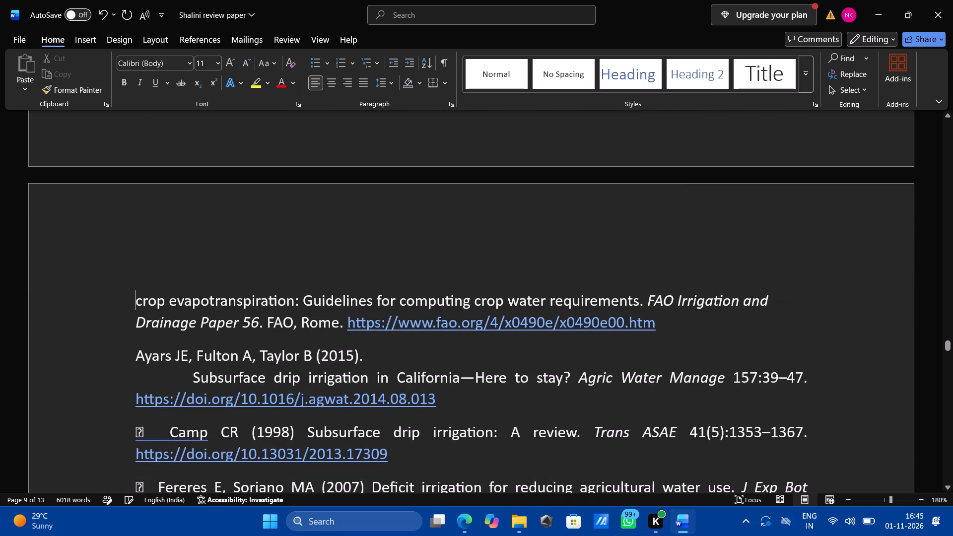
Delete the break before "crop evapotranspiration" to rejoin the title with the bulleted Allen (1998) author line.
key("BackSpace")
key("BackSpace")
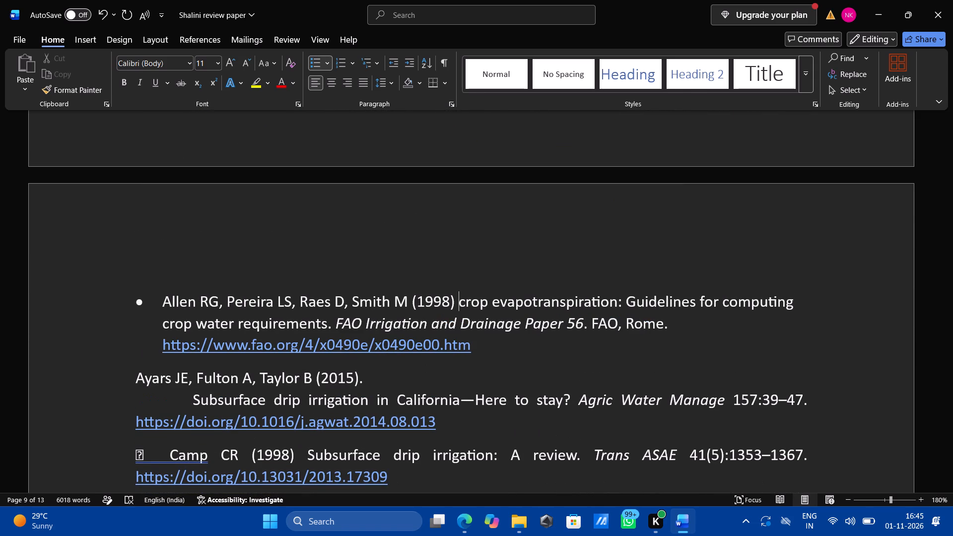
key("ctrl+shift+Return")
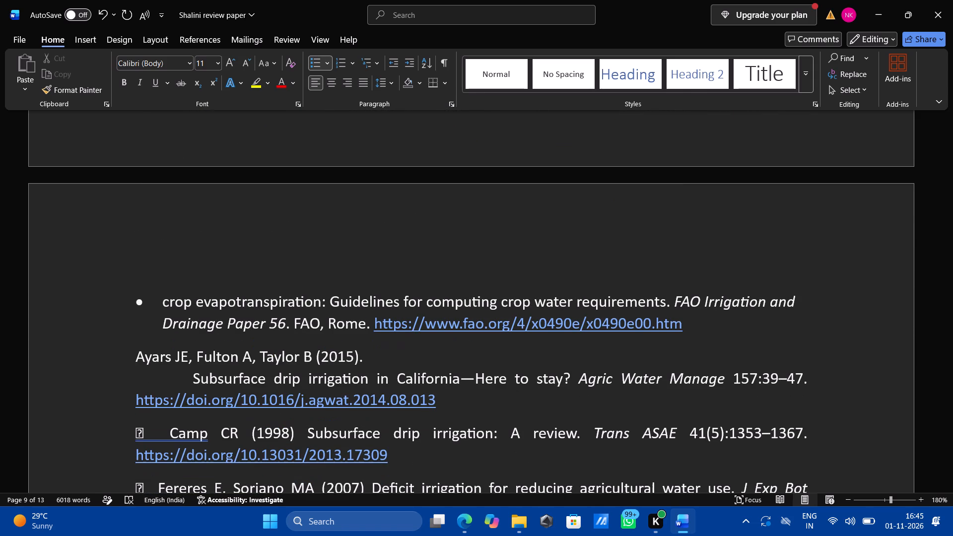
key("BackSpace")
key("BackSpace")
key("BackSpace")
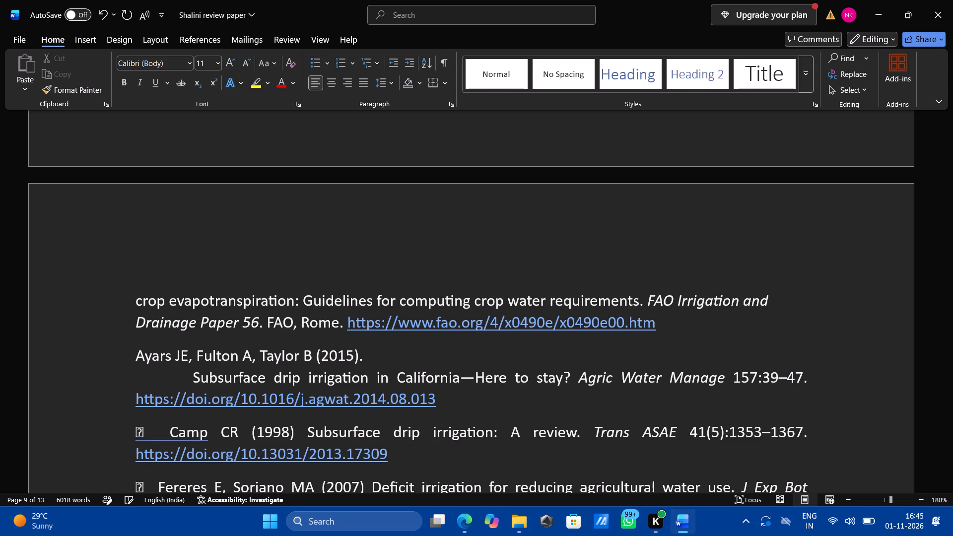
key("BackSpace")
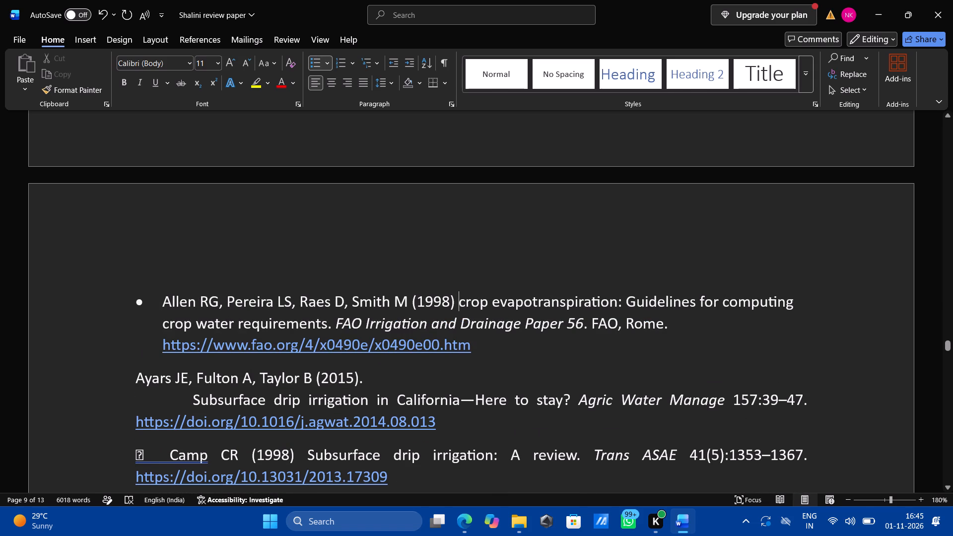
Remove the bullet from the Allen (1998) reference and move its first line to the margin, keeping the hanging indent.
left_click(158, 293)
key("BackSpace")
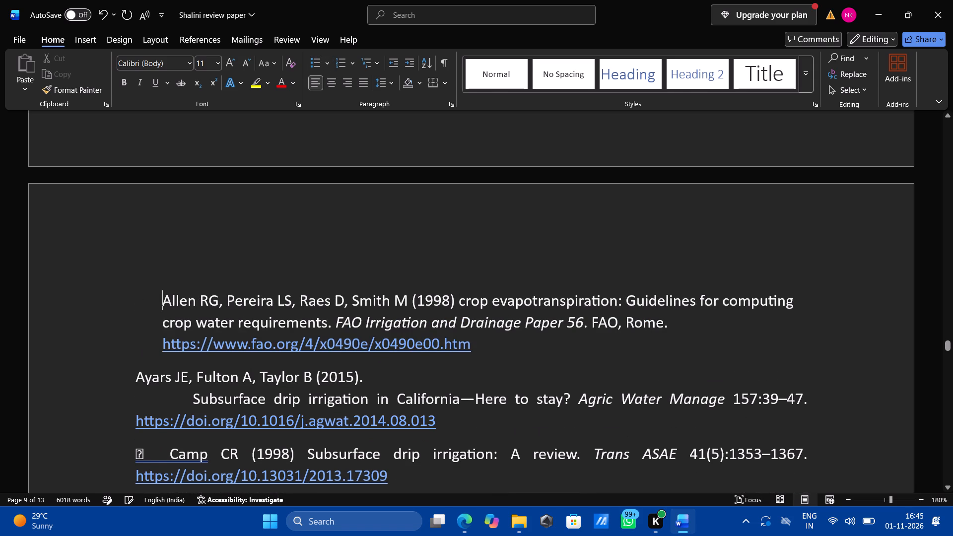
key("BackSpace")
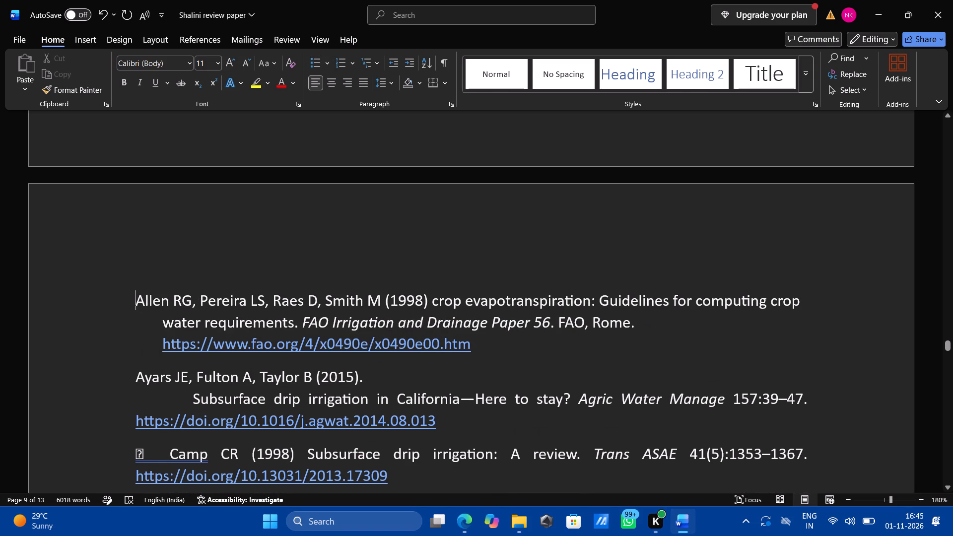
Join the Ayars (2015) reference into one continuous entry, deleting the indent, line break and period between "(2015)" and "Subsurface".
left_click(189, 402)
key("BackSpace")
key("BackSpace")
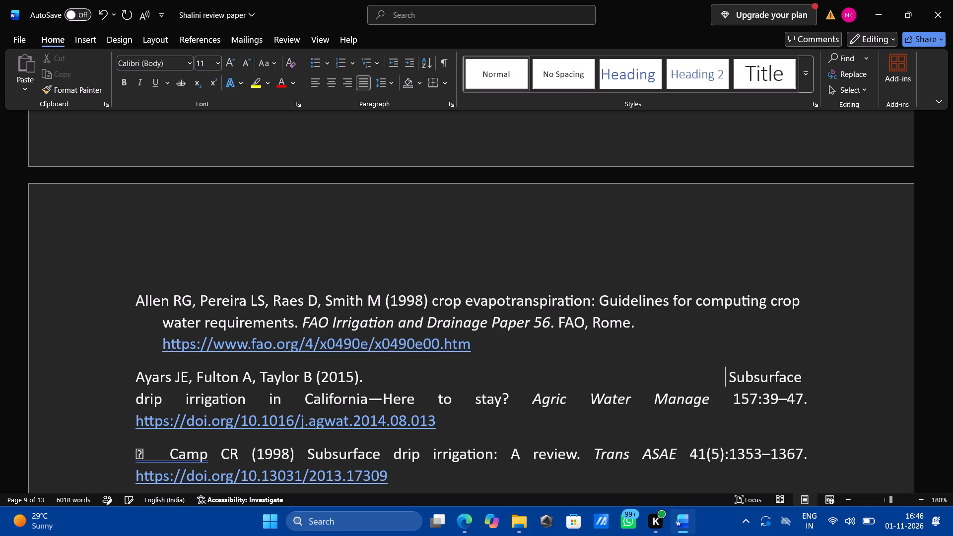
key("BackSpace")
key("BackSpace")
key("BackSpace")
key("BackSpace")
key("BackSpace")
key("BackSpace")
key("BackSpace")
key("BackSpace")
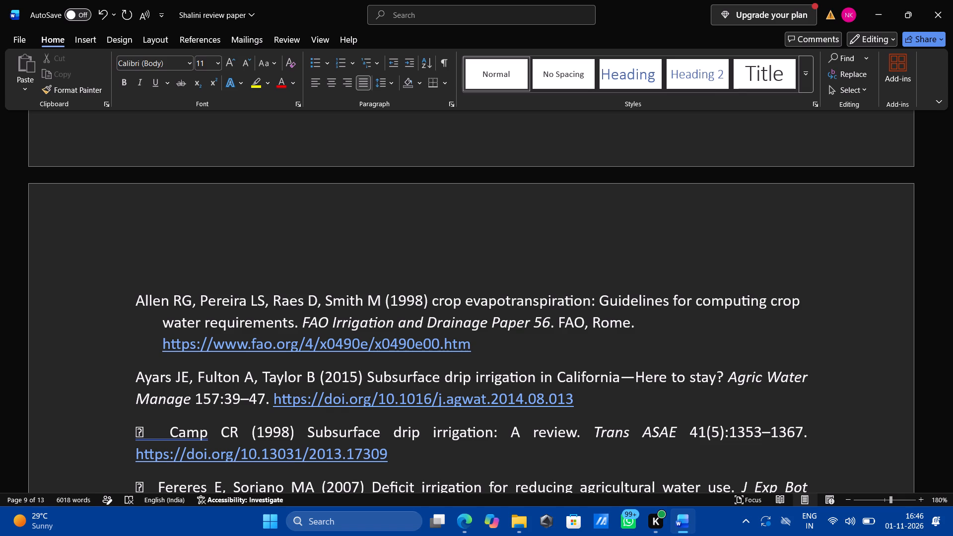
Capitalise the first word of the Allen (1998) title so it reads "Crop evapotranspiration".
scroll(367, 304, "up", 2)
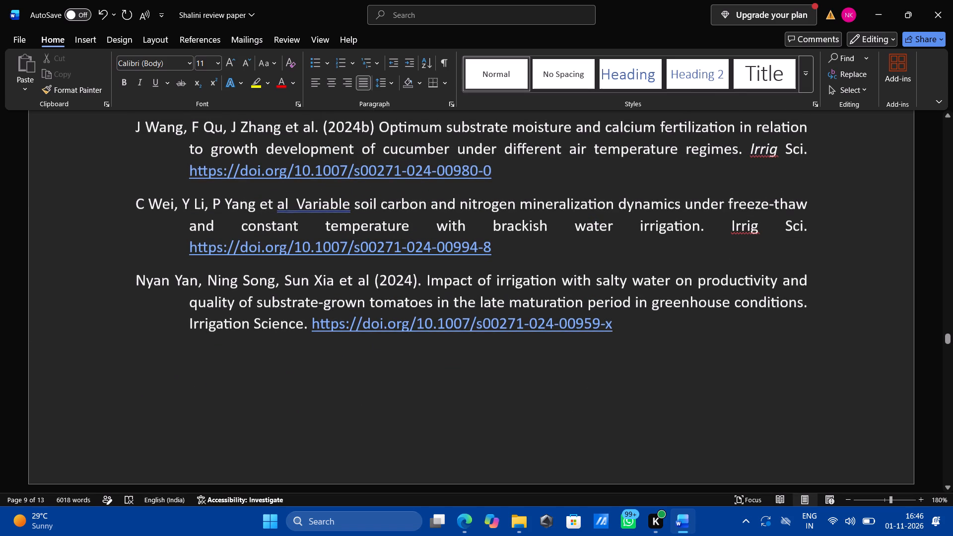
scroll(367, 304, "up", 1)
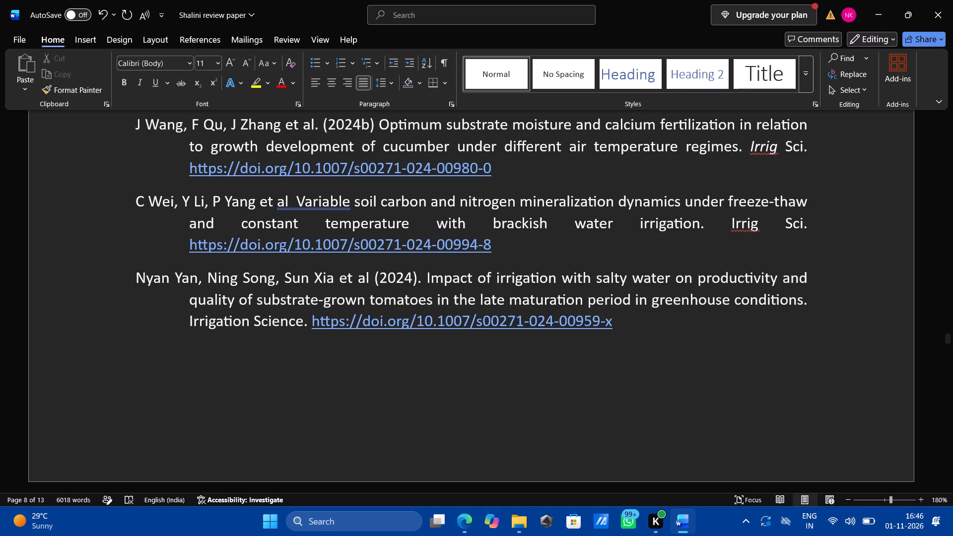
key("ctrl+Right")
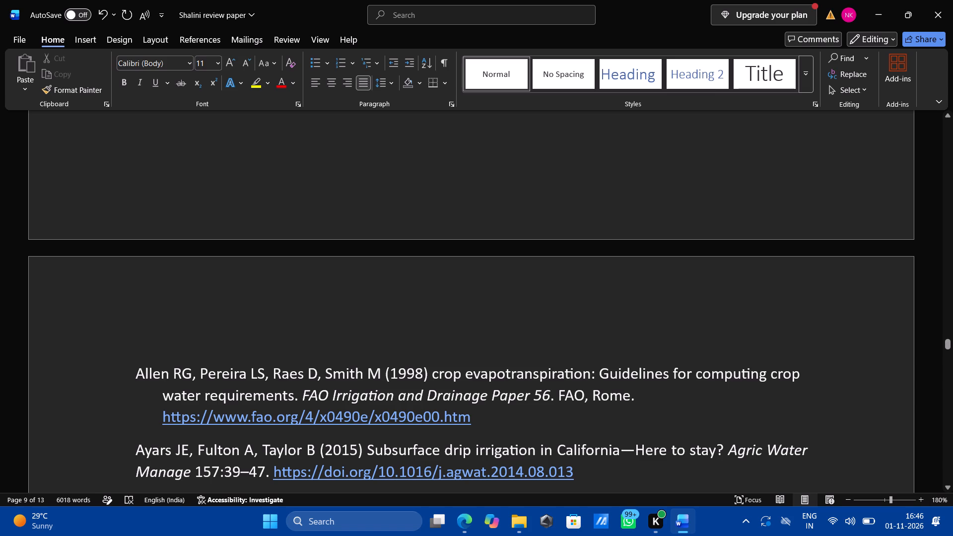
left_click(436, 374)
key("BackSpace")
key("c")
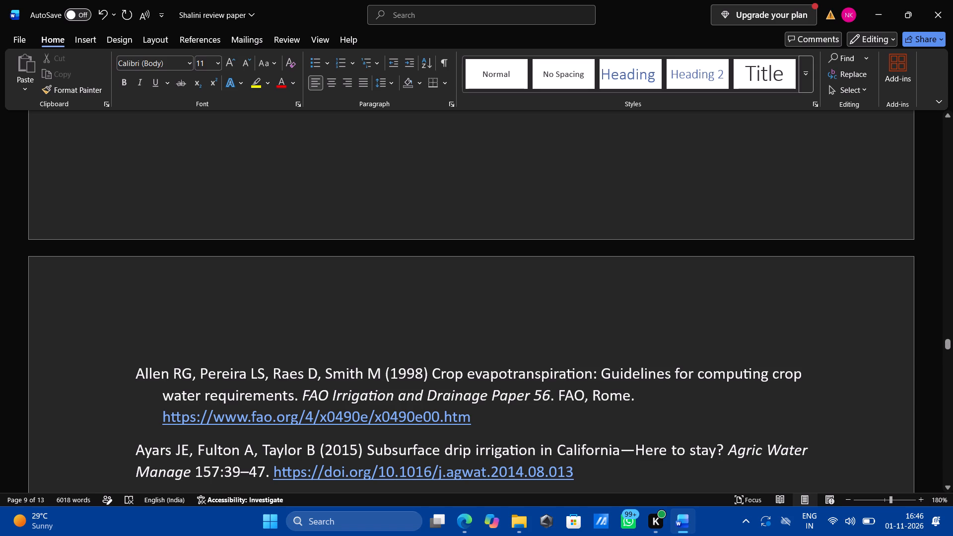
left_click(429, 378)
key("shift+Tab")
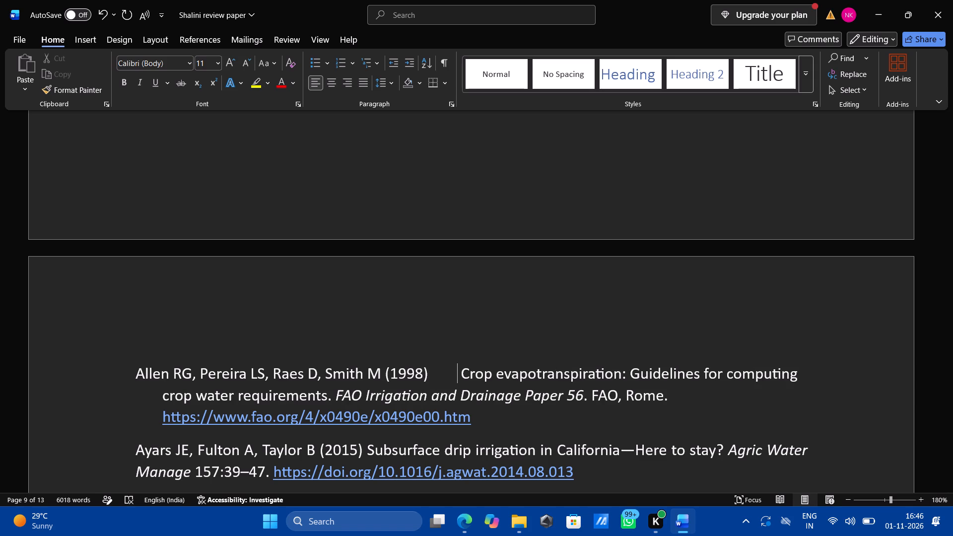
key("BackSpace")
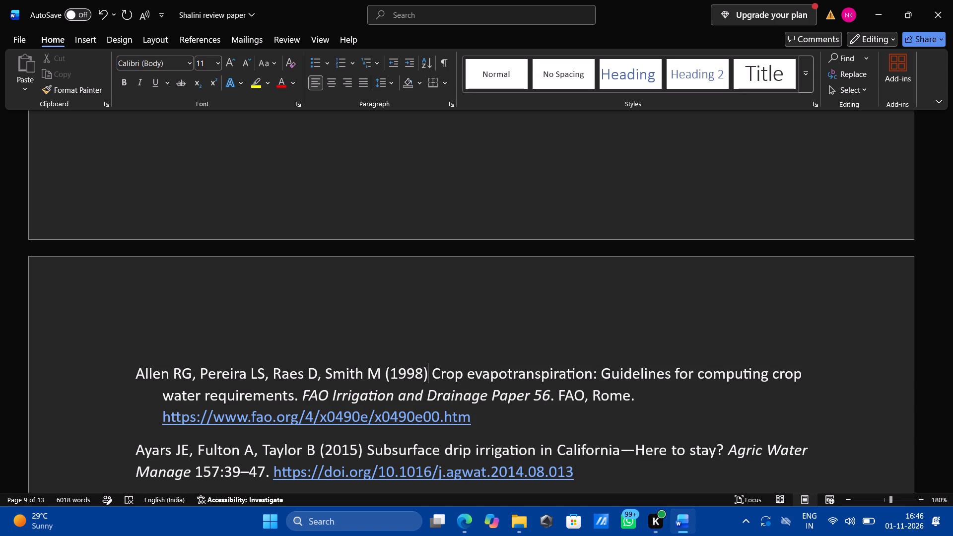
Look through the reference list to compare the layout of the hanging-indent entries with the entries still carrying stray bullet symbols.
scroll(302, 395, "up", 1)
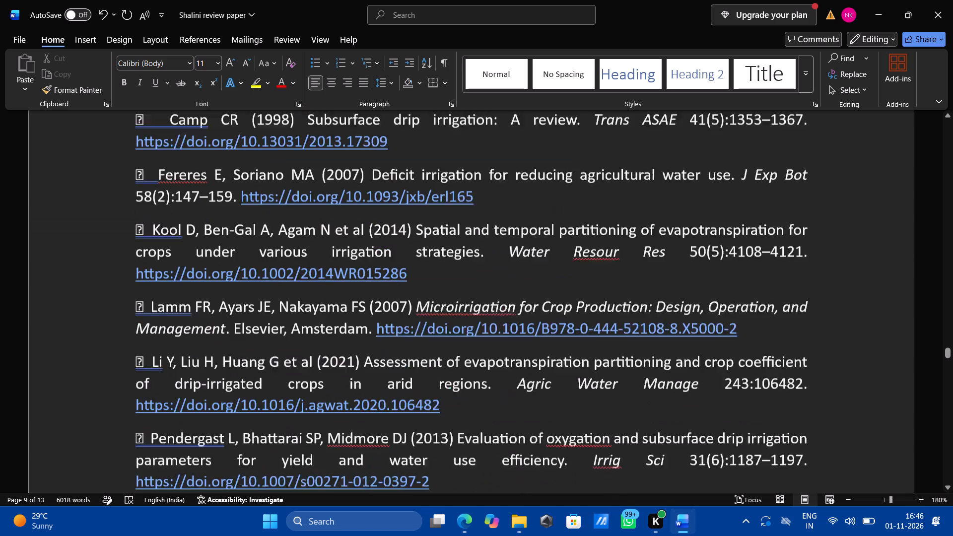
scroll(302, 395, "up", 2)
scroll(302, 395, "down", 1)
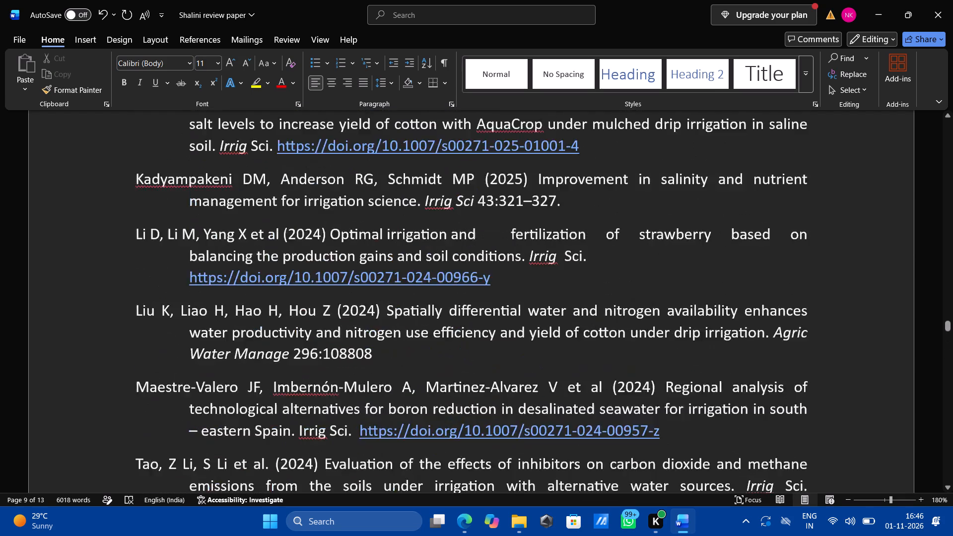
scroll(302, 395, "down", 1)
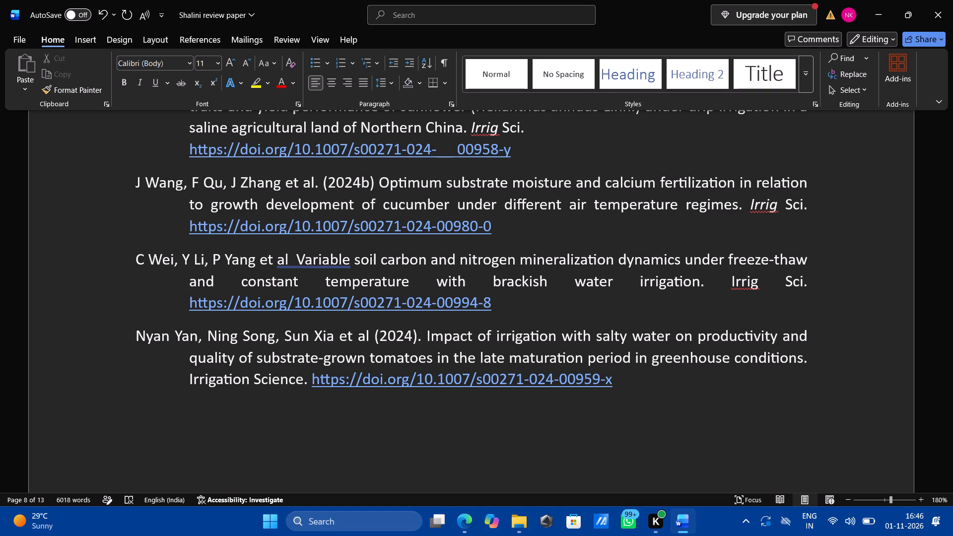
scroll(302, 395, "down", 1)
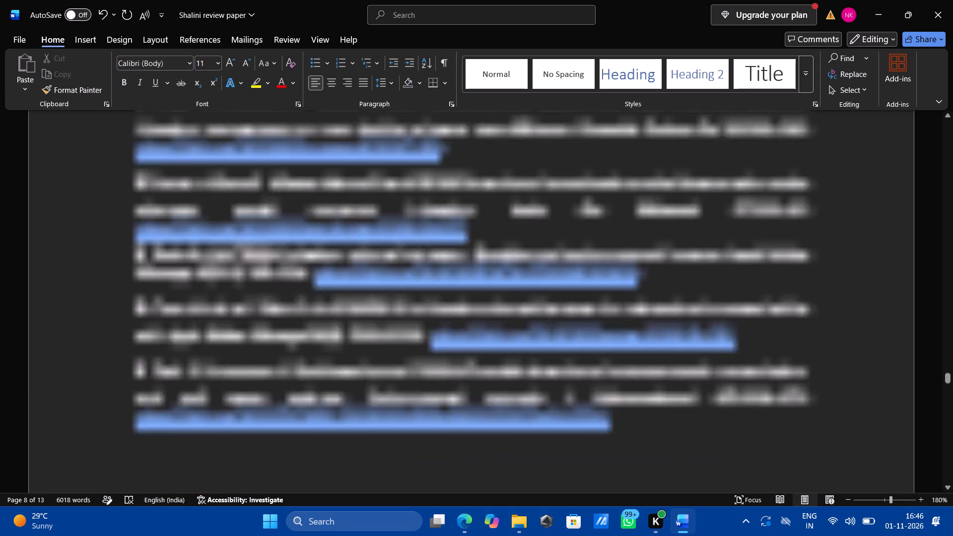
scroll(302, 395, "down", 1)
scroll(302, 395, "up", 9)
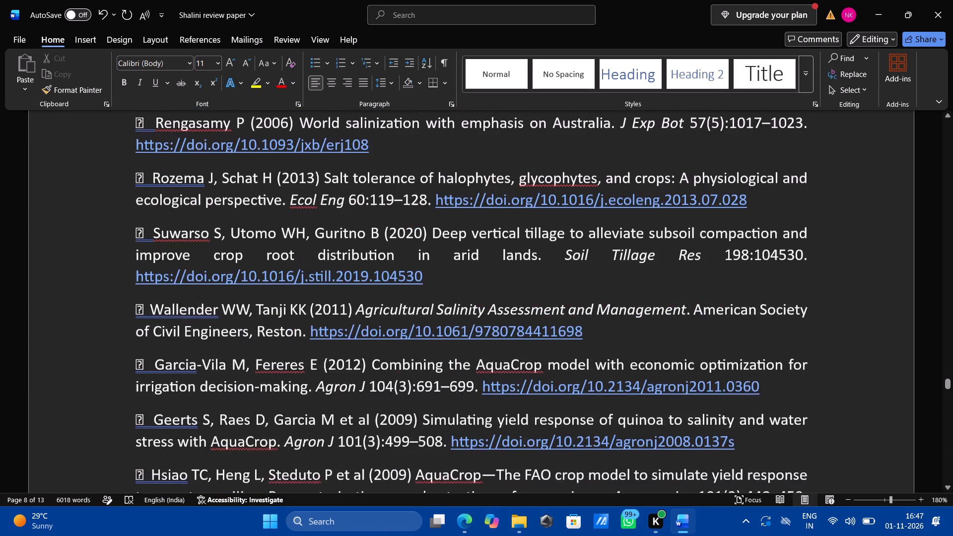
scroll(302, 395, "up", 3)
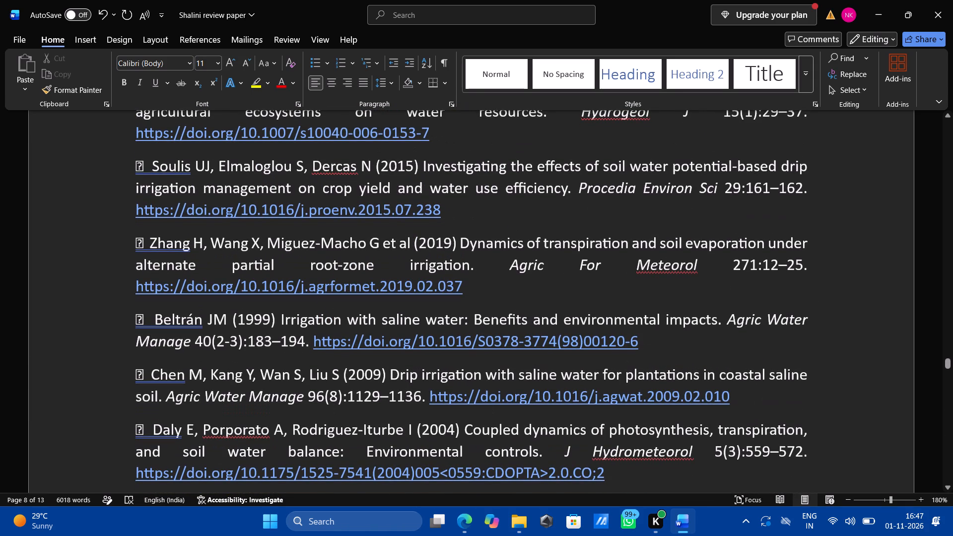
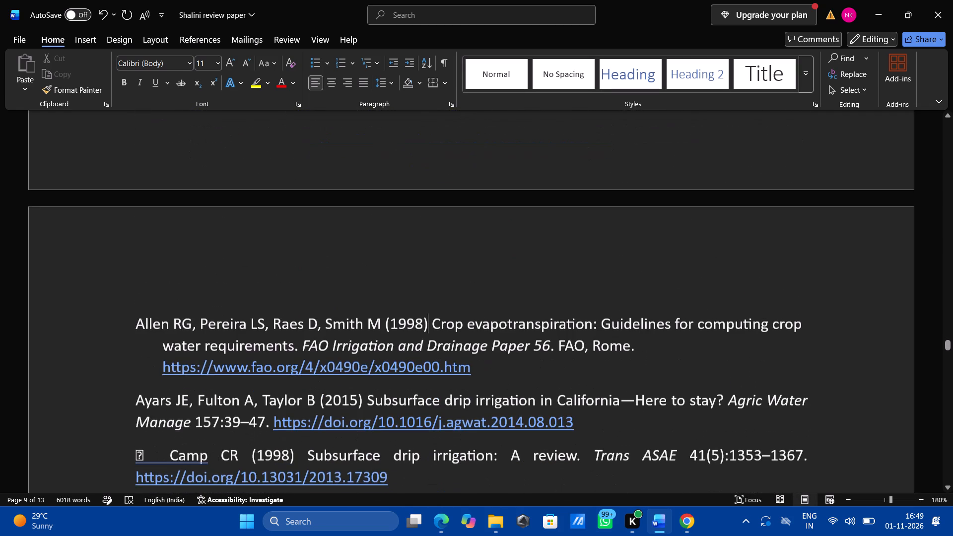
key("ctrl+t")
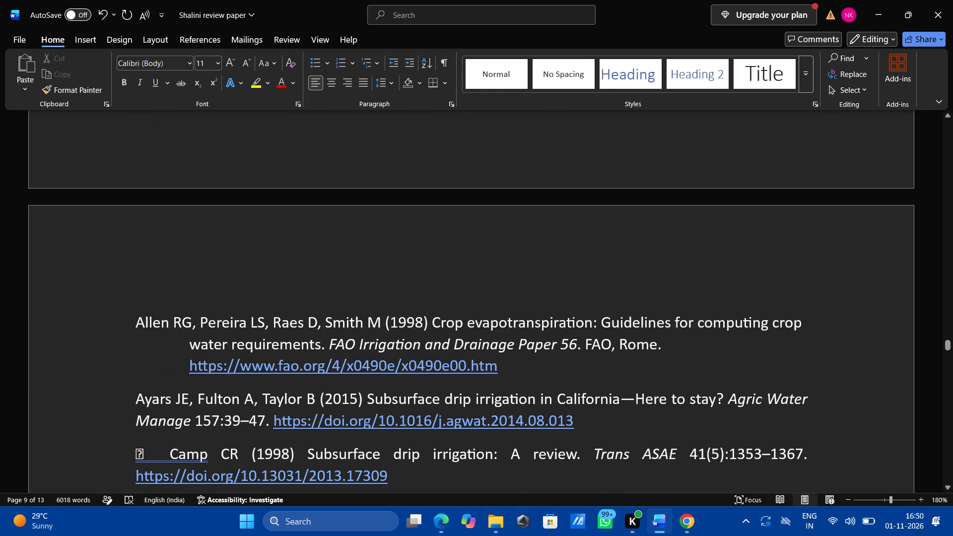
Apply a one-level hanging indent to the Ayars (2015) reference.
left_click(364, 399)
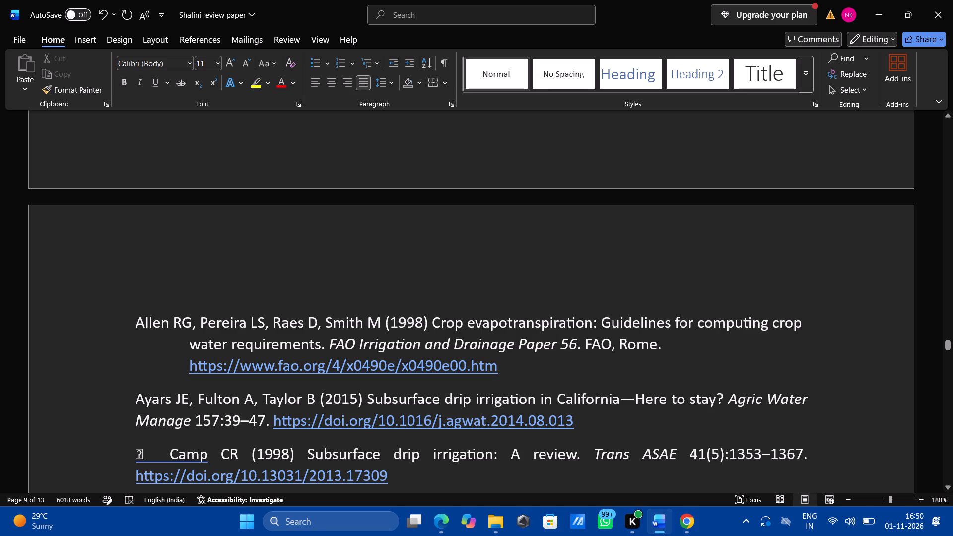
key("ctrl+t")
Remove the stray bullet symbol and gap before the Camp (1998) reference and give the entry a hanging indent.
scroll(364, 399, "down", 1)
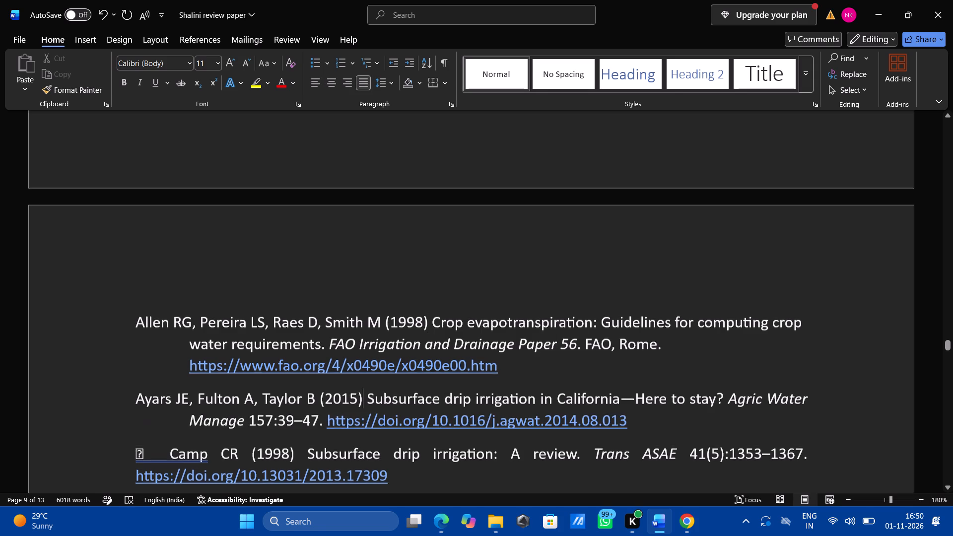
scroll(364, 399, "down", 1)
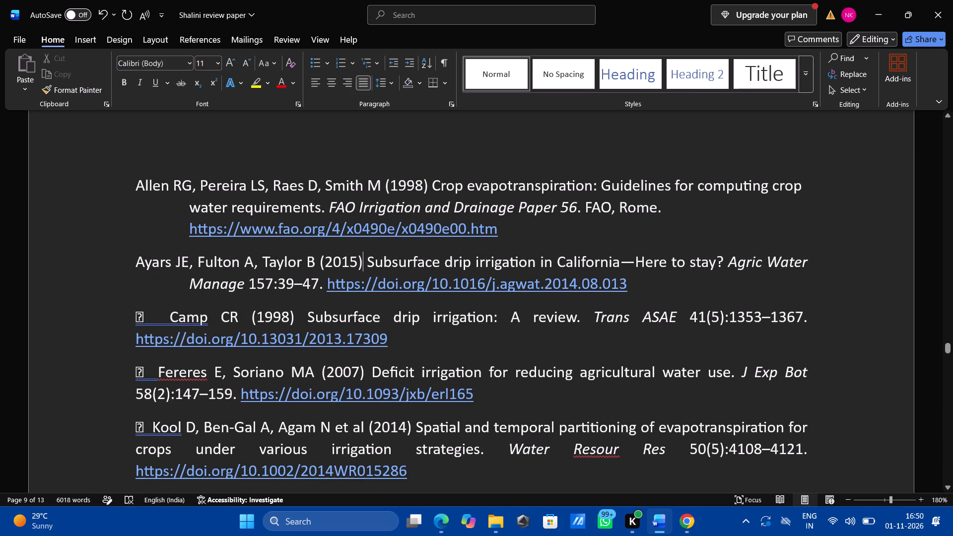
left_click(166, 318)
key("BackSpace")
key("BackSpace")
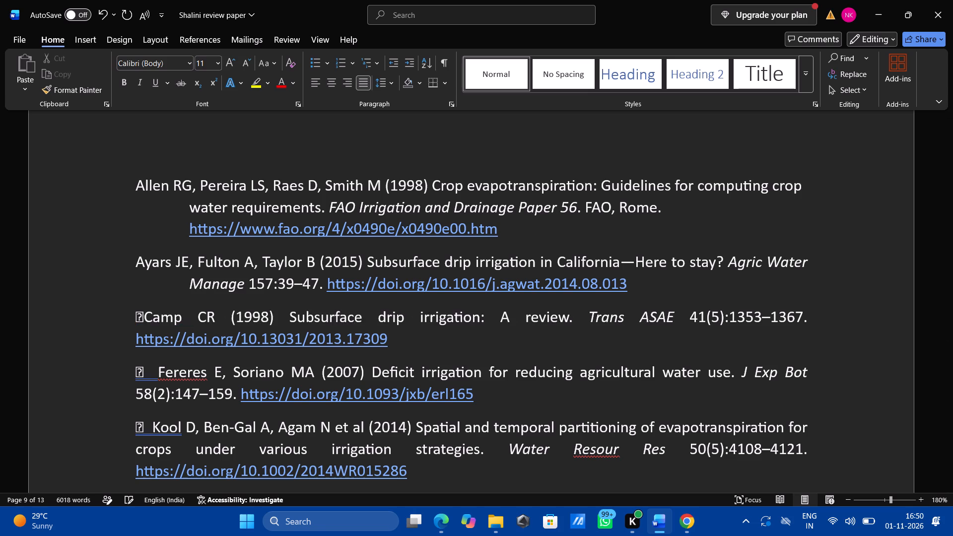
key("BackSpace")
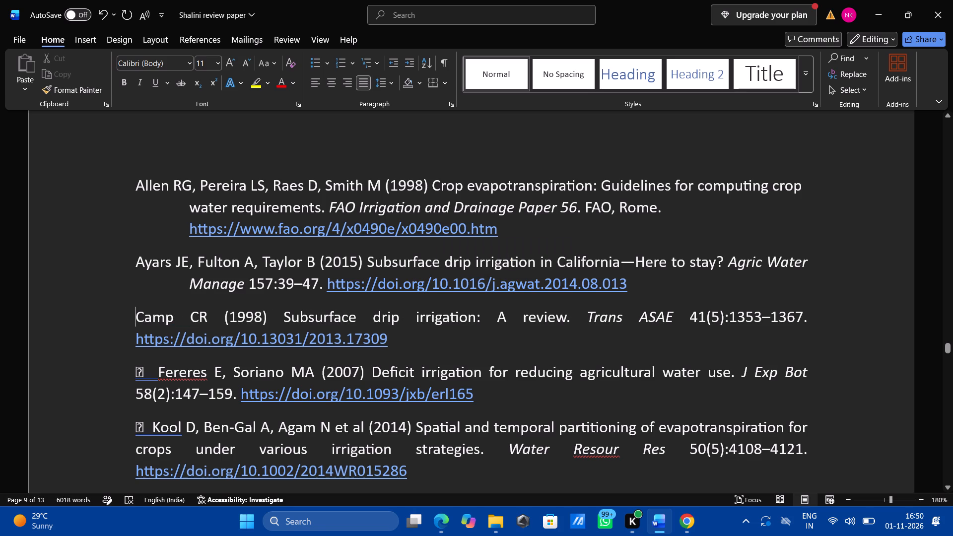
key("ctrl+t")
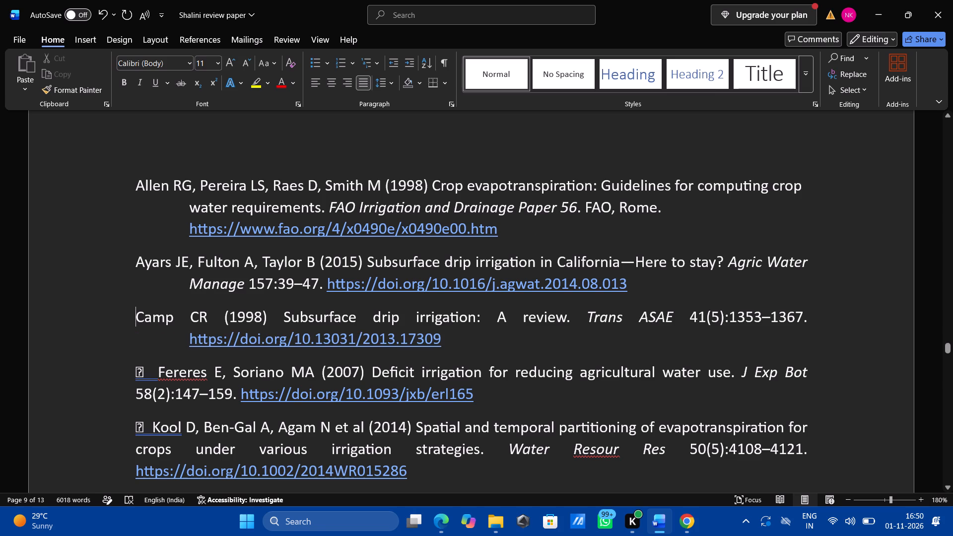
Delete the stray bullet symbol and spaces before the Fereres (2007) reference and apply a hanging indent to it.
left_click(156, 371)
key("BackSpace")
key("BackSpace")
key("BackSpace")
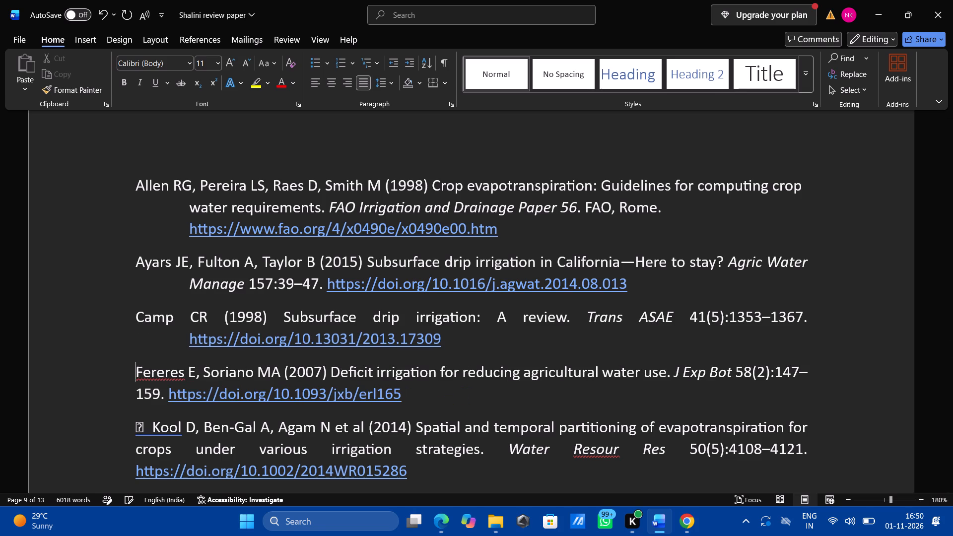
key("ctrl+t")
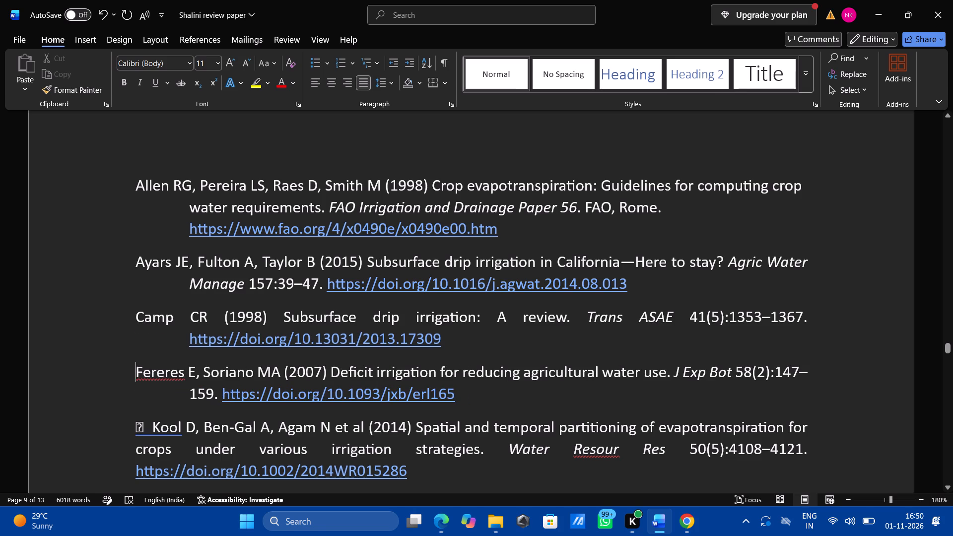
Clear the stray bullet symbol and spaces before the Kool (2014) reference and format it with a hanging indent.
left_click(151, 427)
key("BackSpace")
key("BackSpace")
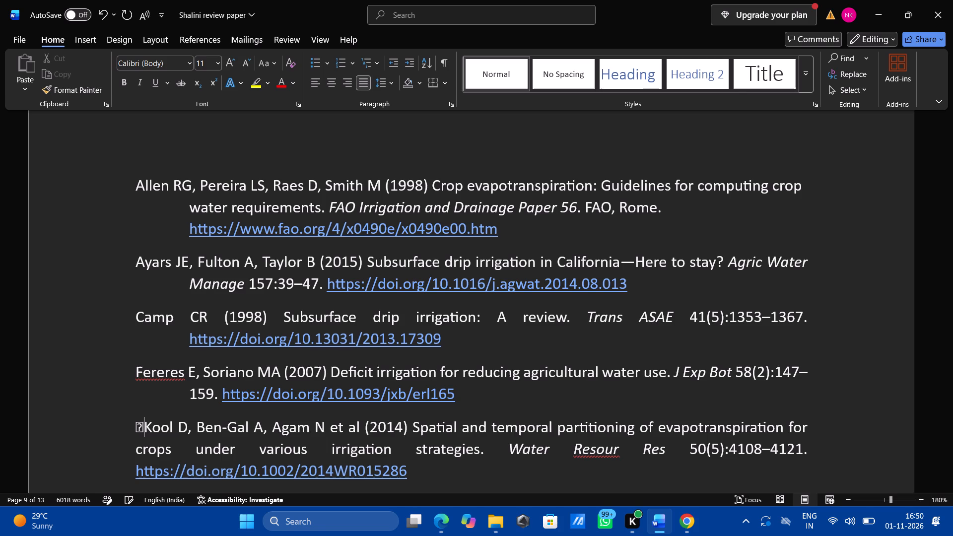
key("BackSpace")
key("ctrl+t")
Remove the stray bullet symbol and spaces before the Lamm (2007) reference and apply a hanging indent to it.
scroll(151, 427, "down", 1)
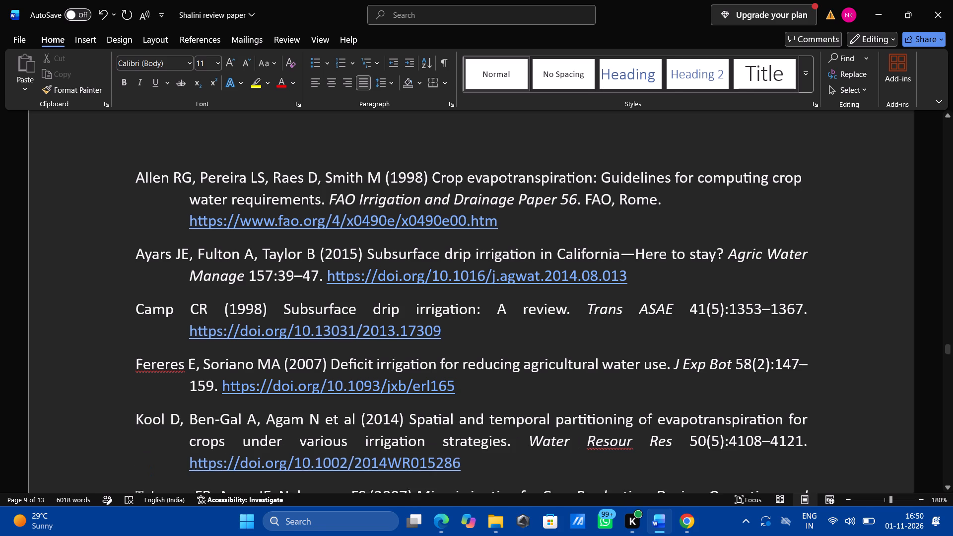
scroll(151, 427, "down", 1)
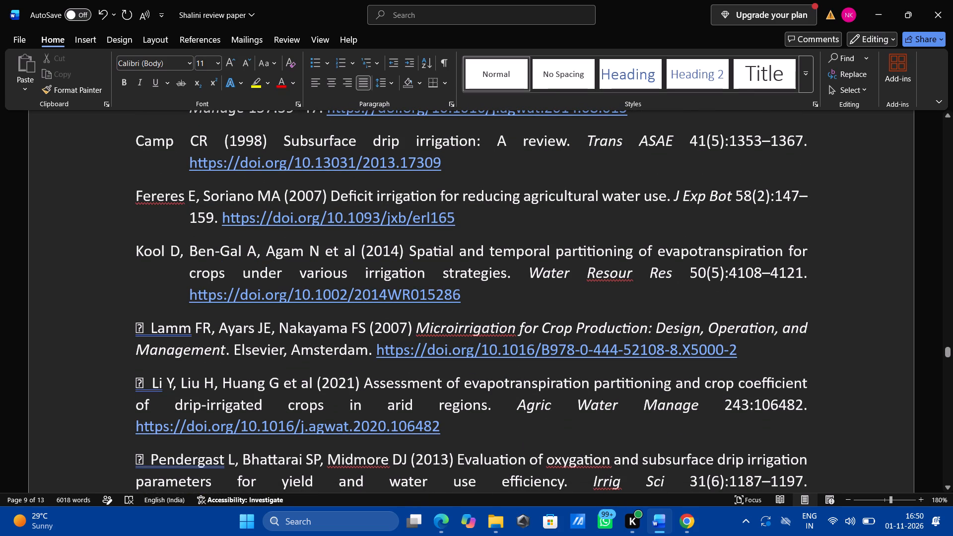
left_click(151, 333)
key("BackSpace")
key("BackSpace")
key("BackSpace")
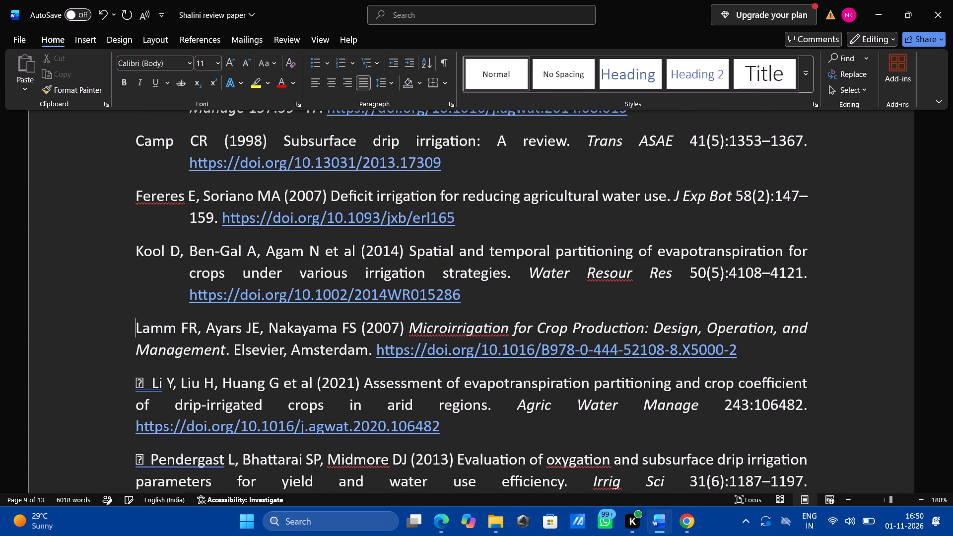
key("ctrl+t")
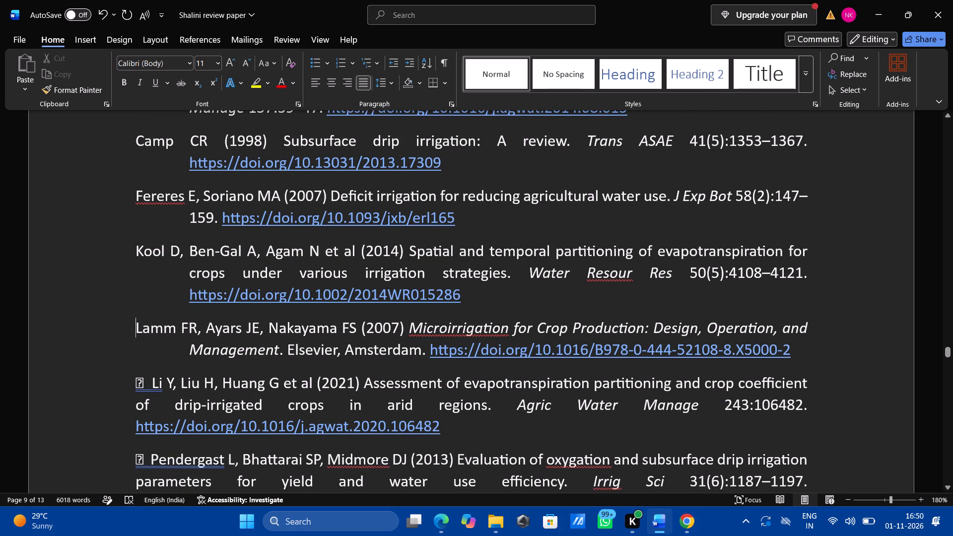
Remove the stray bullet symbol and spaces before the Li (2021) reference and give the entry a hanging indent.
left_click(153, 387)
key("BackSpace")
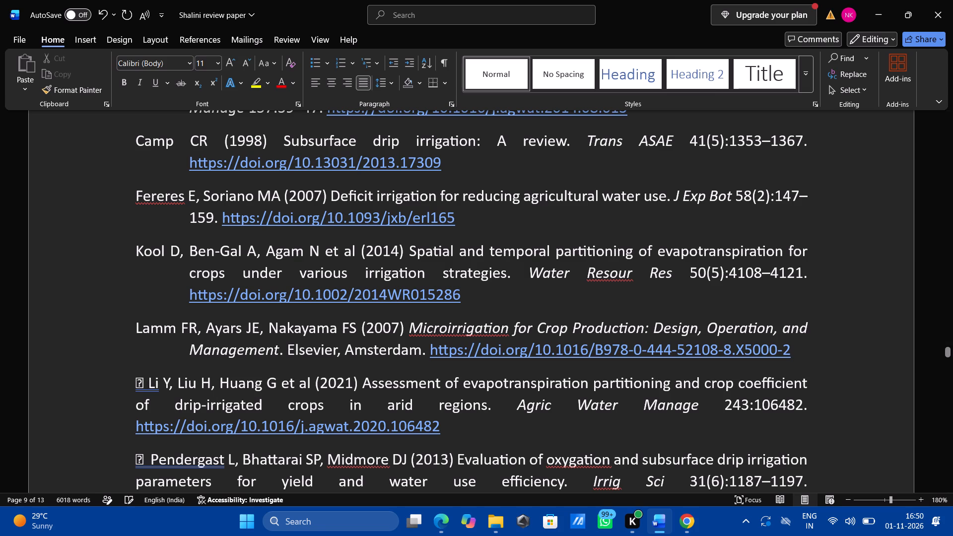
key("BackSpace")
key("BackSpace")
key("ctrl+t")
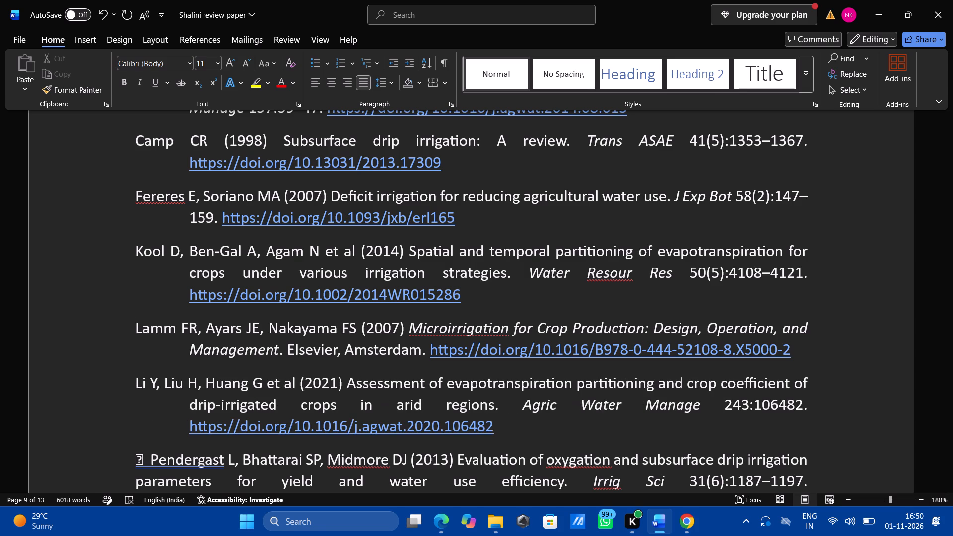
Delete the stray bullet symbol and gap before the Pendergast (2013) reference and apply a hanging indent to it.
left_click(149, 457)
key("BackSpace")
key("BackSpace")
key("BackSpace")
key("ctrl+t")
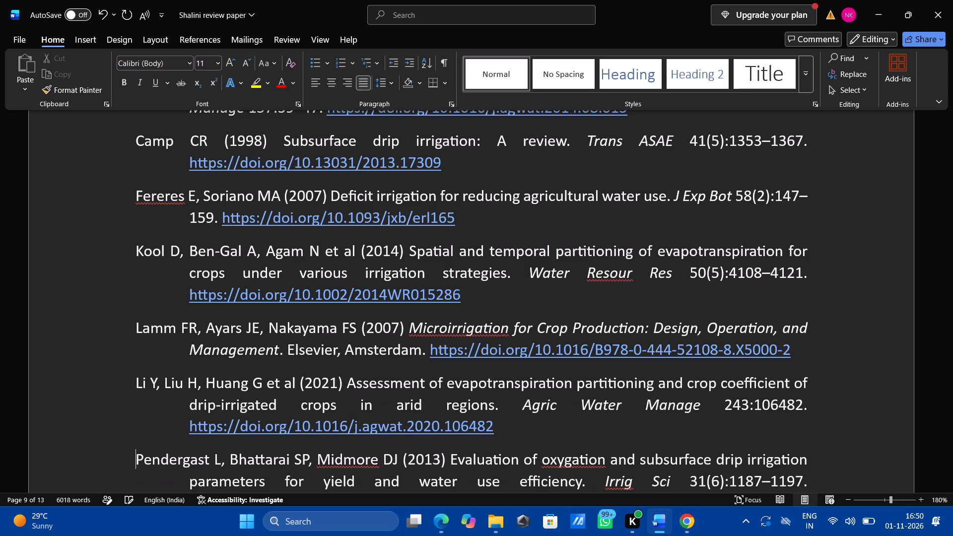
Clear the stray bullet symbol and all leading spaces before the Perry (2009) reference and format it with a hanging indent.
scroll(149, 457, "down", 3)
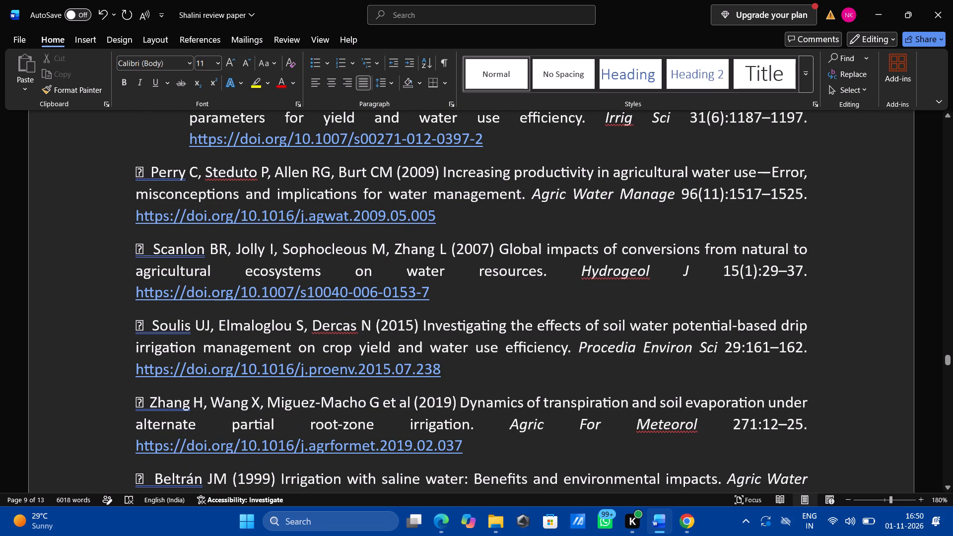
left_click(147, 173)
key("BackSpace")
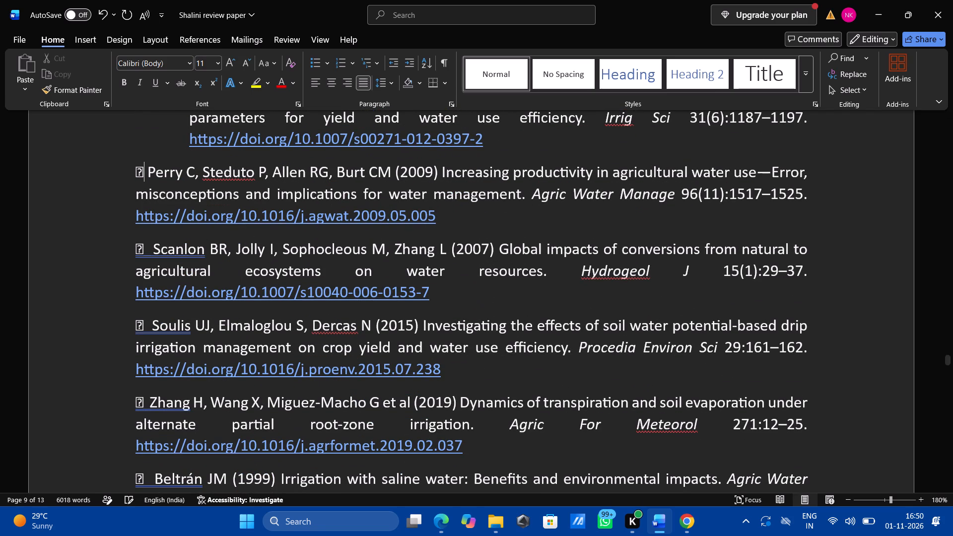
key("BackSpace")
scroll(147, 173, "up", 1)
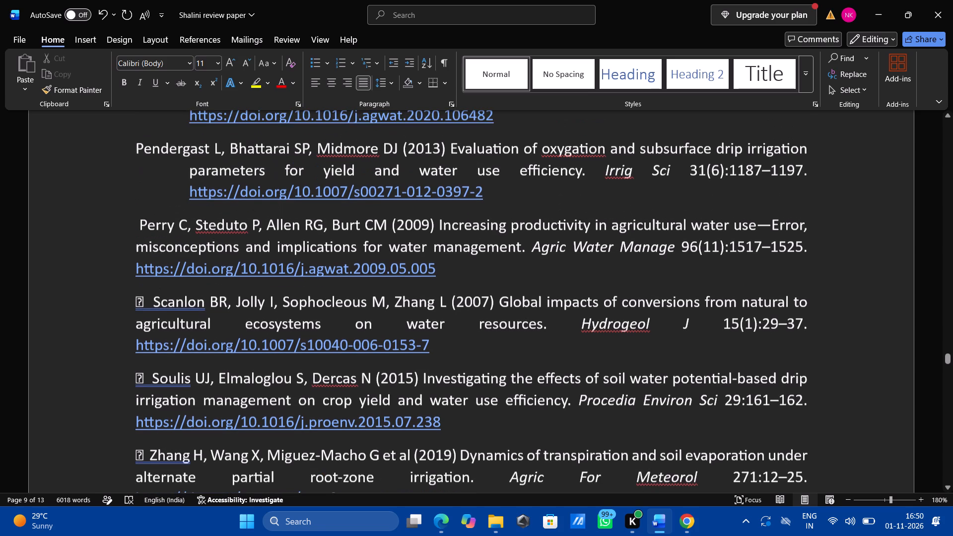
scroll(147, 173, "up", 1)
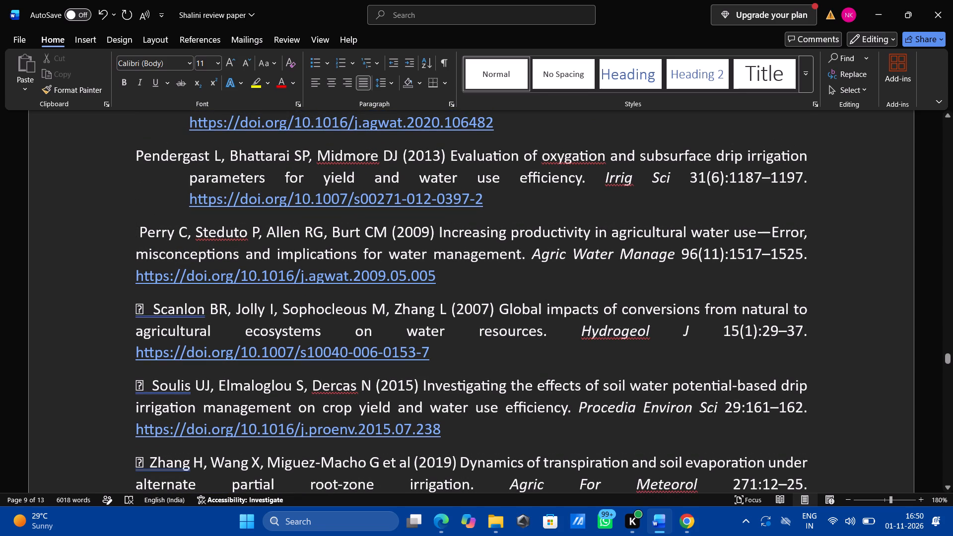
left_click(138, 231)
key("BackSpace")
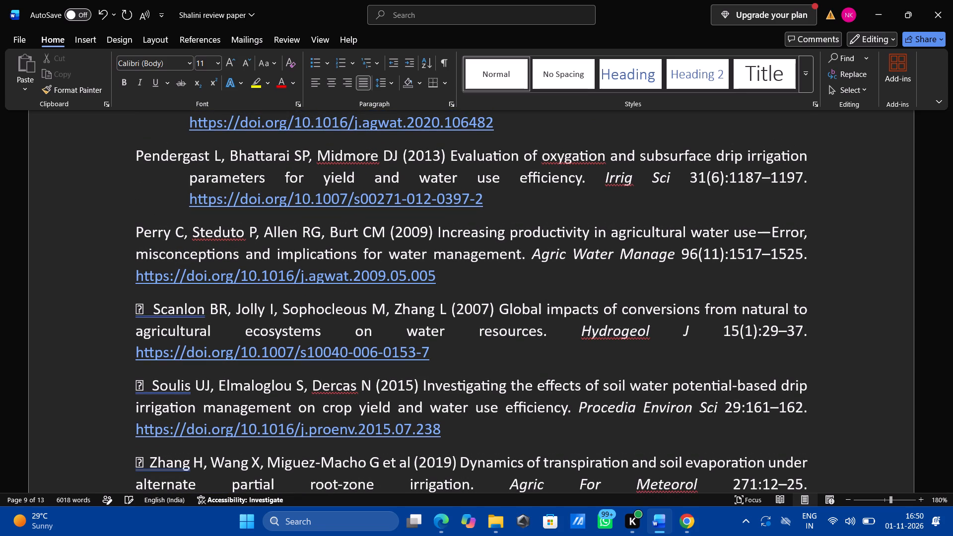
key("ctrl+t")
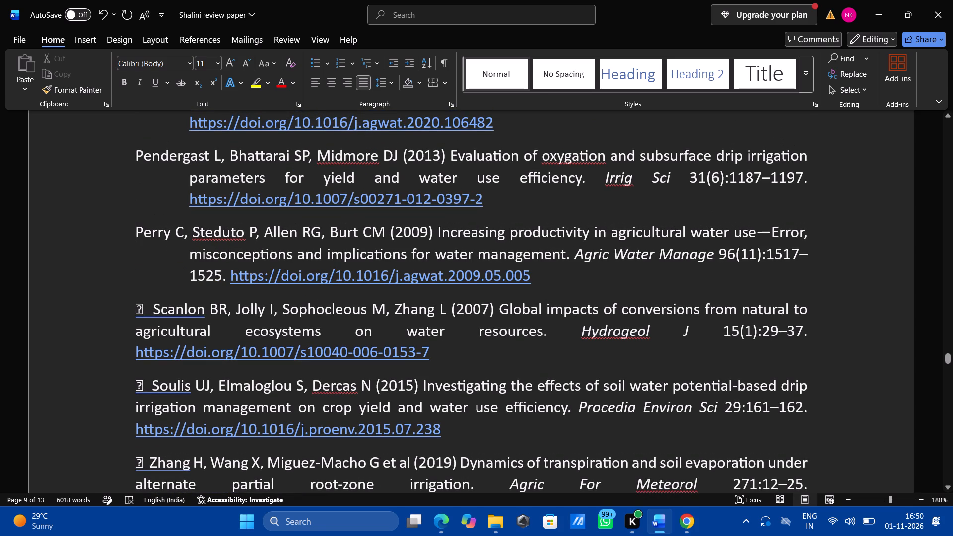
Remove the stray bullet symbol and spaces before the Scanlon (2007) reference and apply a hanging indent to the entry.
left_click(152, 309)
key("BackSpace")
key("BackSpace")
key("BackSpace")
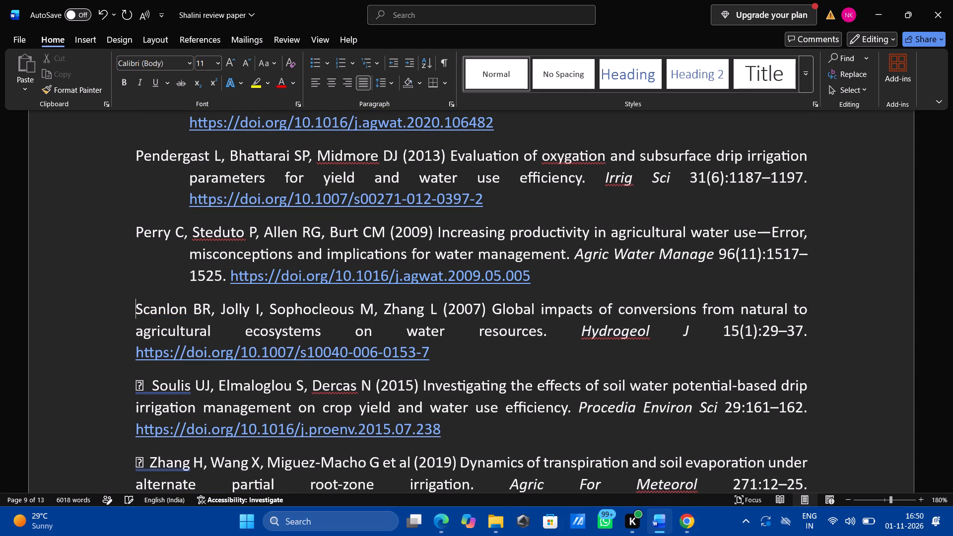
key("ctrl+t")
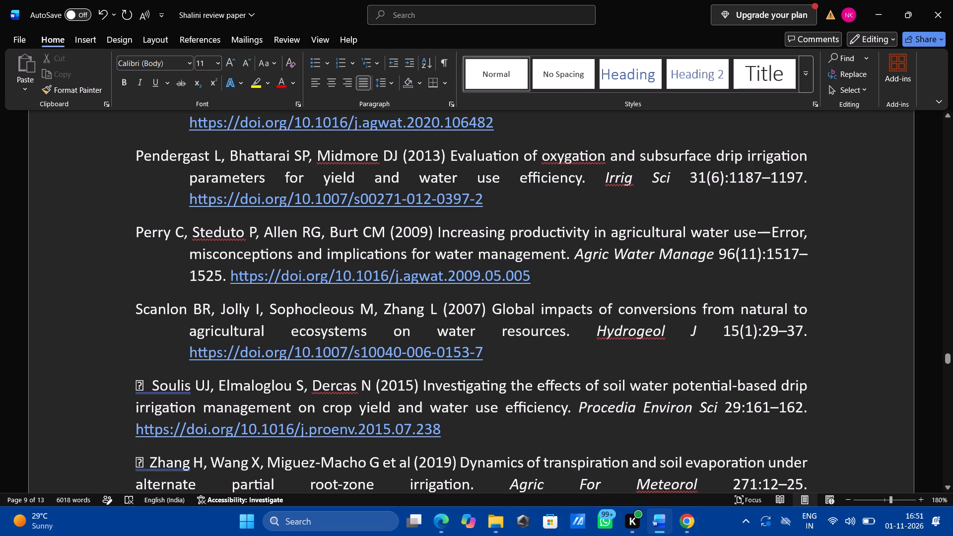
Delete the stray bullet symbol and spaces before the Soulis (2015) reference and give it a hanging indent.
left_click(154, 389)
key("BackSpace")
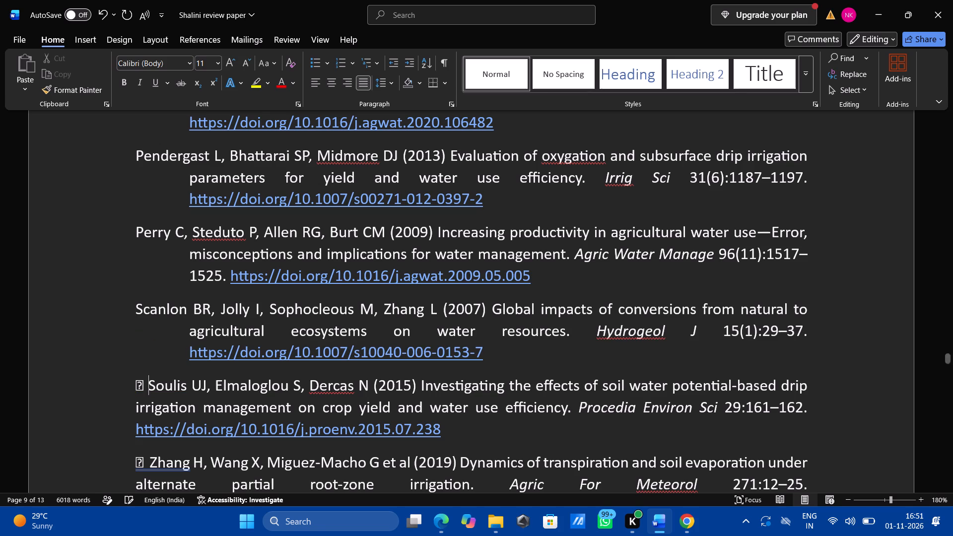
key("BackSpace")
key("BackSpace")
key("ctrl+t")
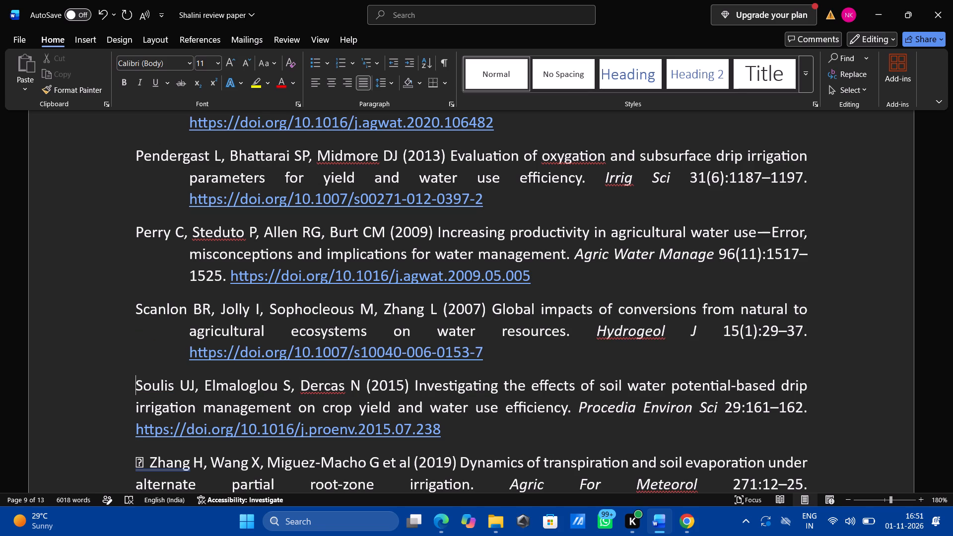
Clear the stray bullet symbol and all leading spaces before the Zhang (2019) reference and apply a hanging indent.
scroll(154, 389, "down", 1)
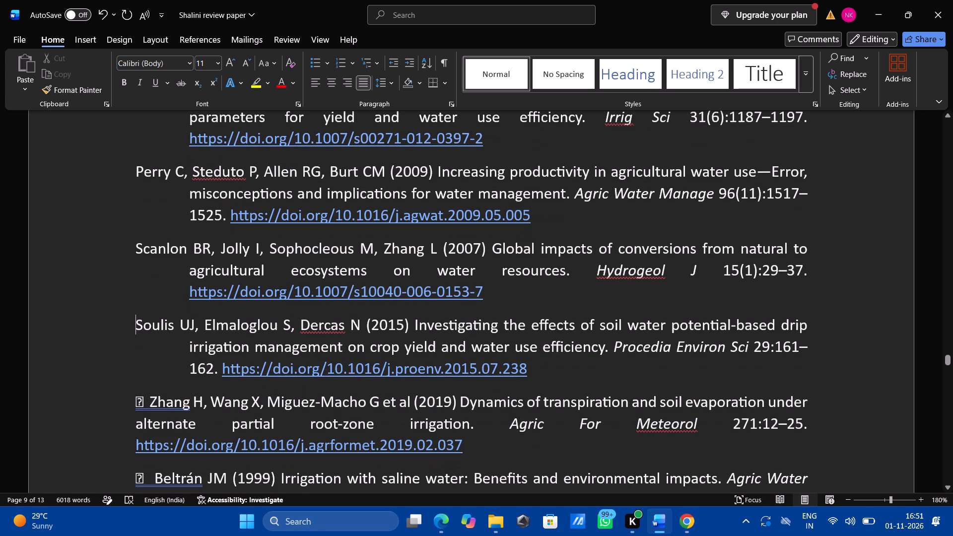
left_click(148, 407)
key("BackSpace")
key("BackSpace")
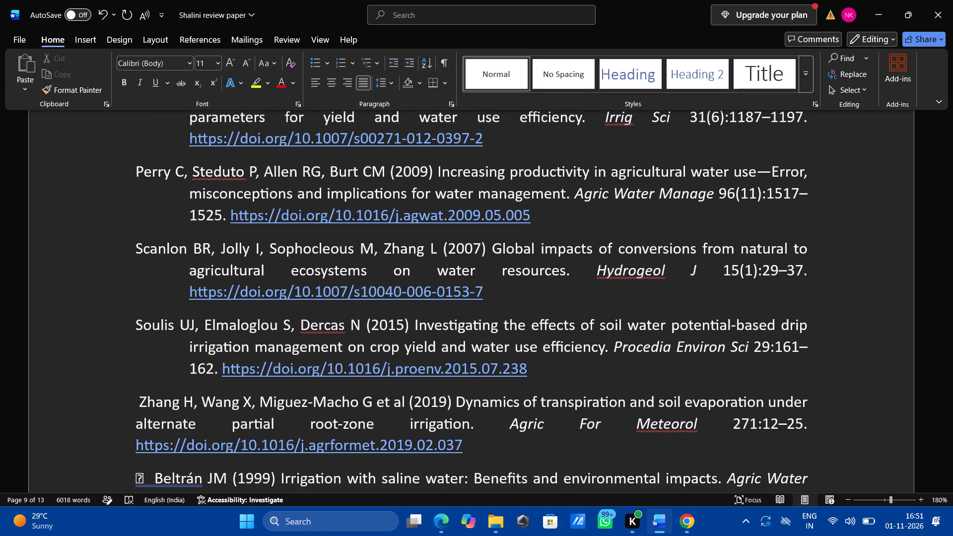
left_click(140, 402)
key("BackSpace")
key("ctrl+t")
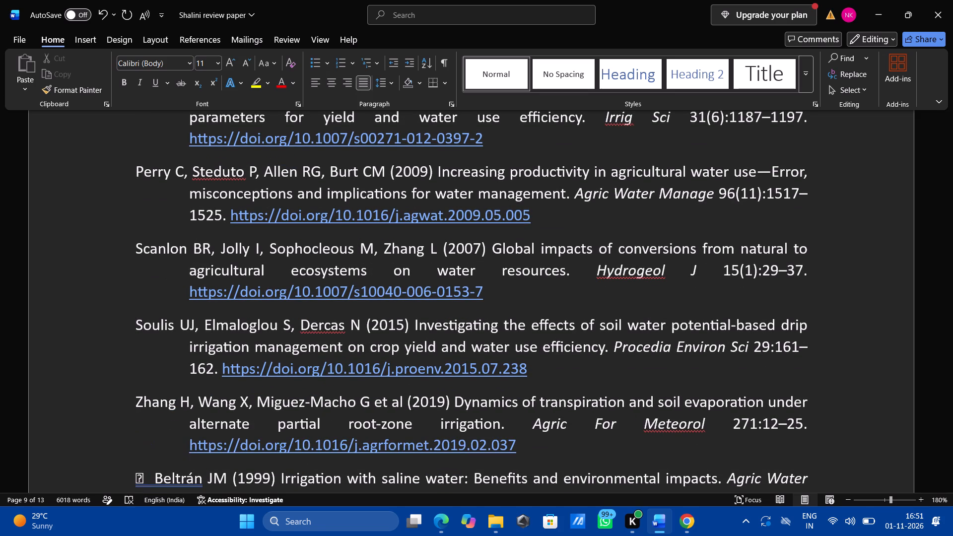
Remove the stray bullet symbol and gap before the Beltrán (1999) reference and format the entry with a hanging indent.
scroll(140, 402, "down", 1)
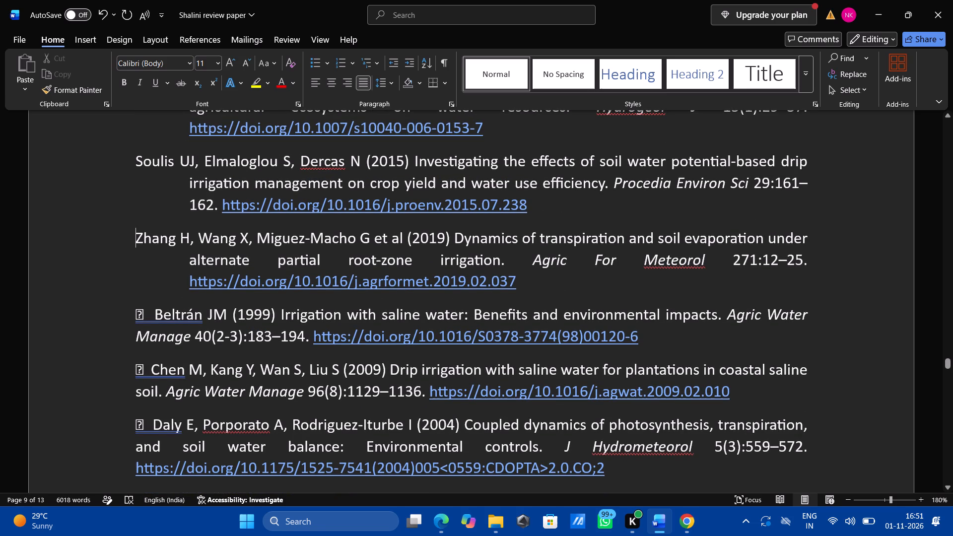
left_click(154, 316)
key("BackSpace")
key("BackSpace")
key("BackSpace")
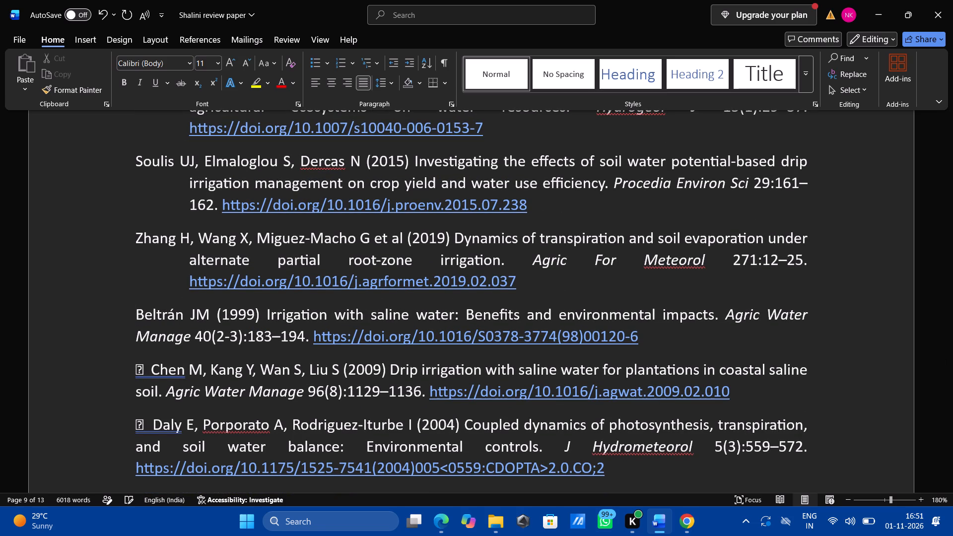
key("ctrl+t")
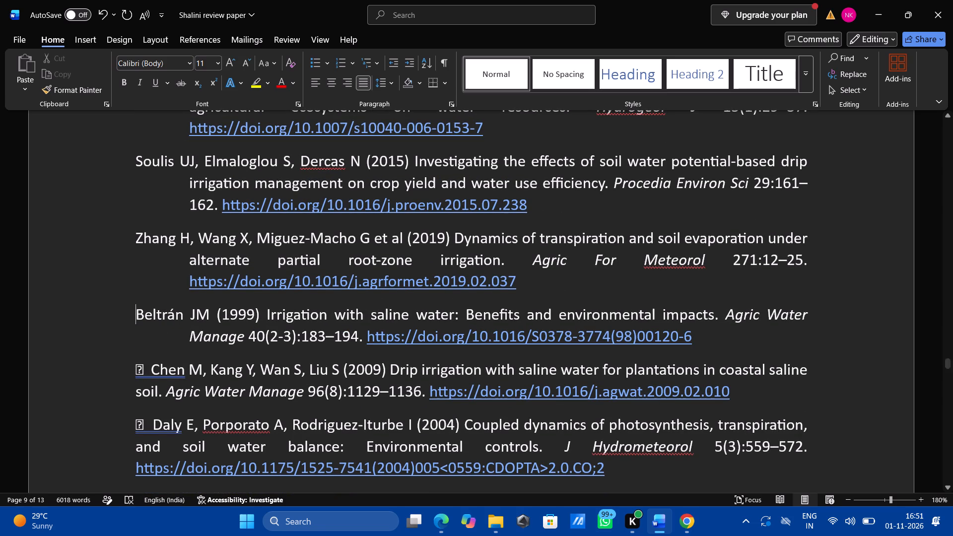
Delete the stray bullet symbol and spaces before the Chen (2009) reference and apply a hanging indent to it.
left_click(153, 369)
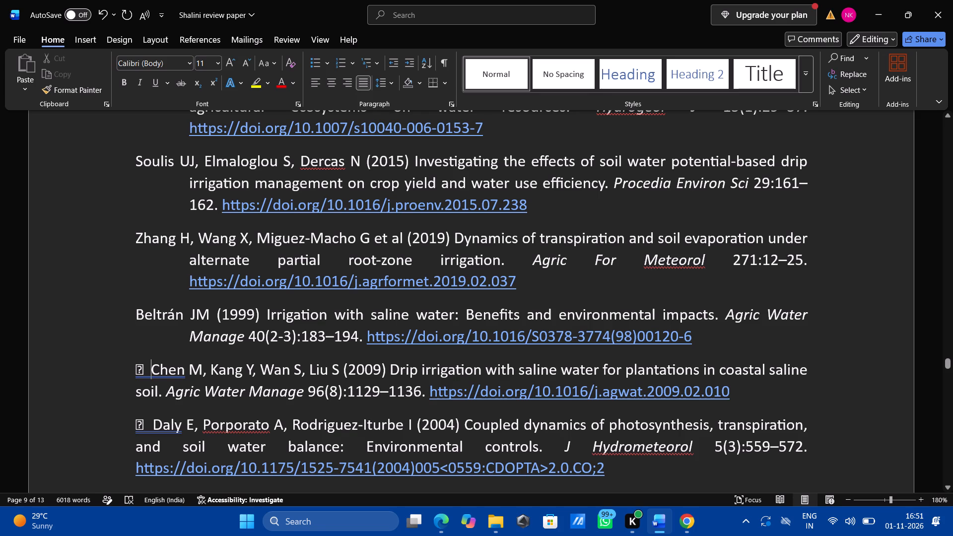
key("BackSpace")
key("BackSpace")
key("BackSpace")
key("ctrl+t")
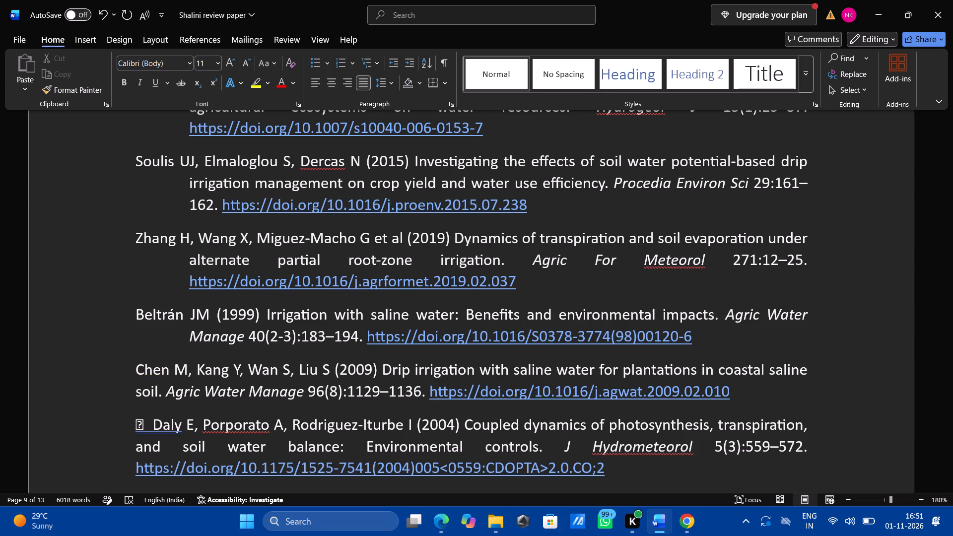
Remove the stray bullet symbol and spaces before the Daly (2004) reference and give the entry a hanging indent.
scroll(153, 369, "down", 1)
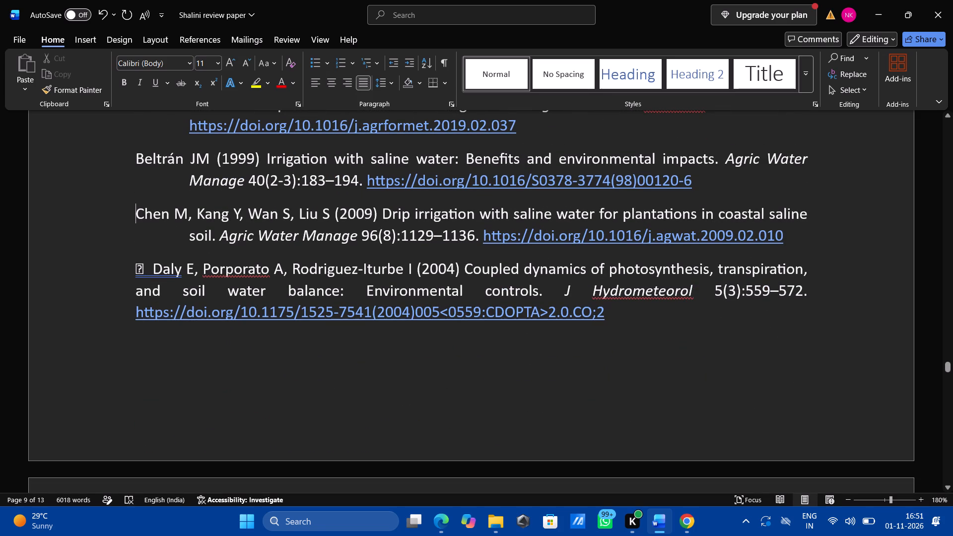
left_click(154, 264)
key("BackSpace")
key("BackSpace")
key("BackSpace")
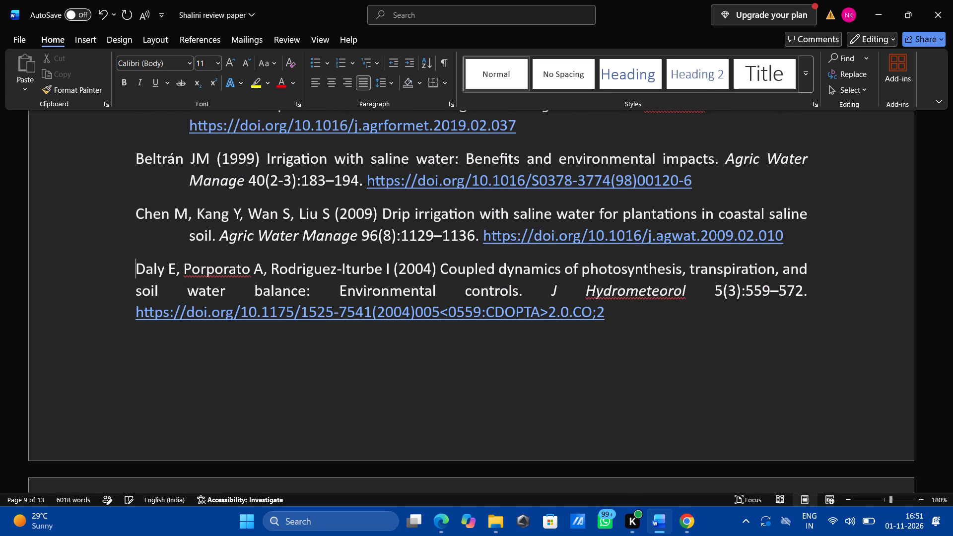
key("ctrl+t")
Clear the stray bullet symbol and gap before the Kiani (2012) reference and format it with a hanging indent.
scroll(154, 264, "down", 1)
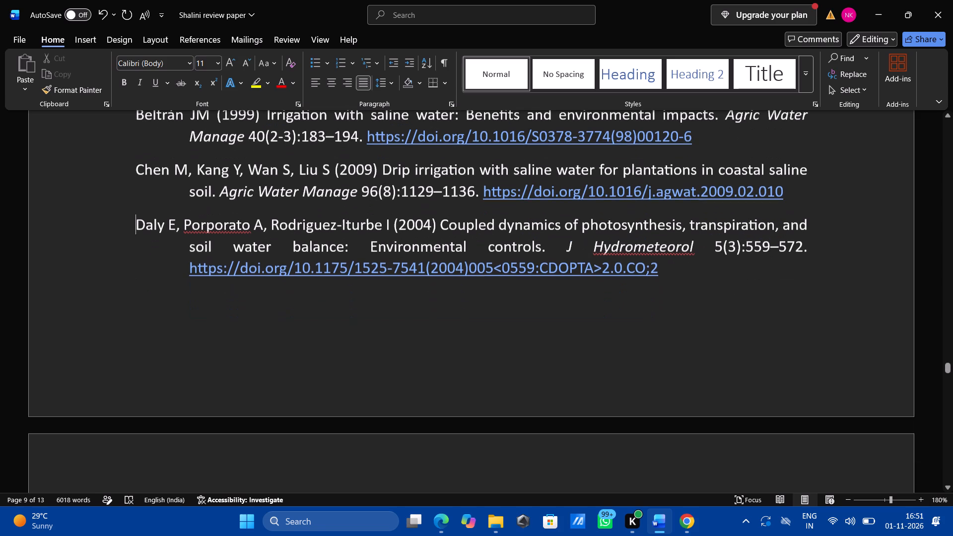
scroll(154, 264, "down", 2)
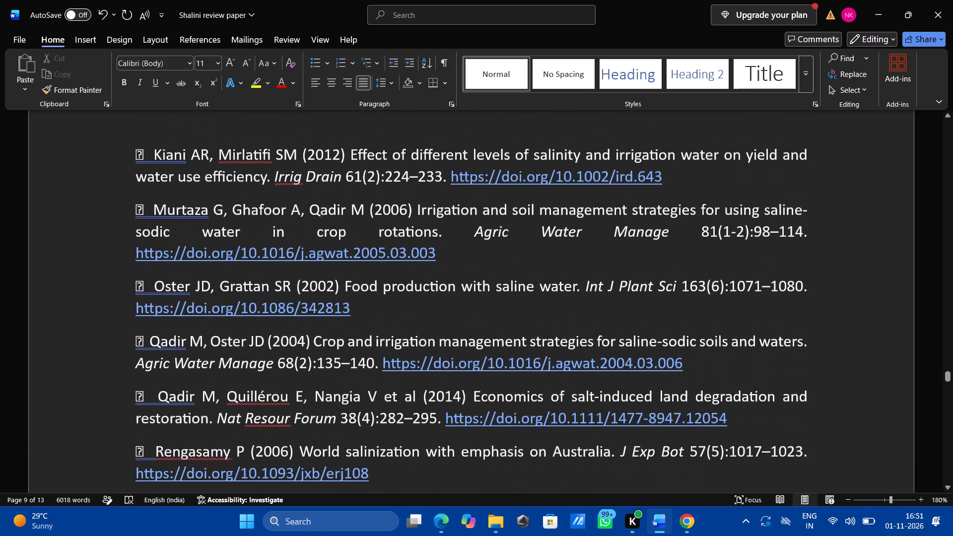
left_click(153, 153)
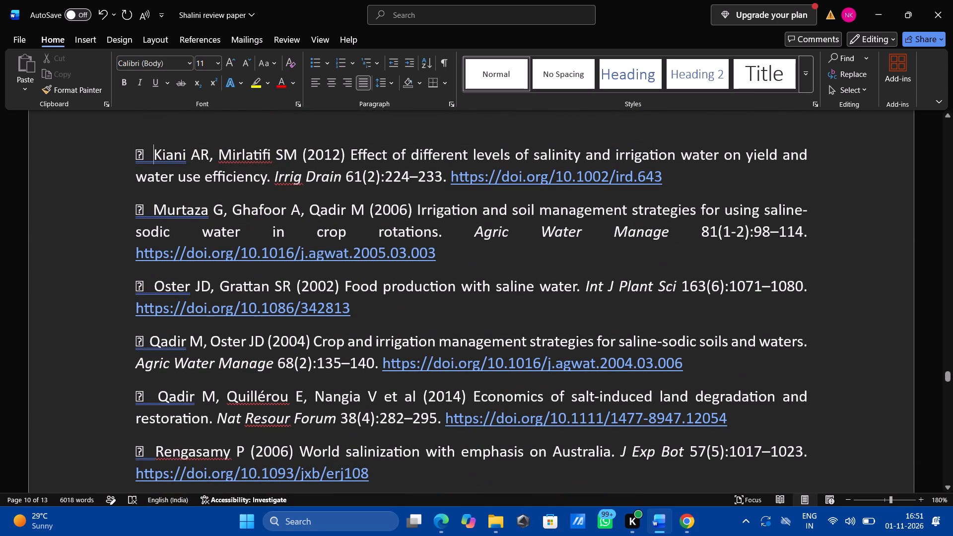
key("BackSpace")
key("BackSpace")
key("BackSpace")
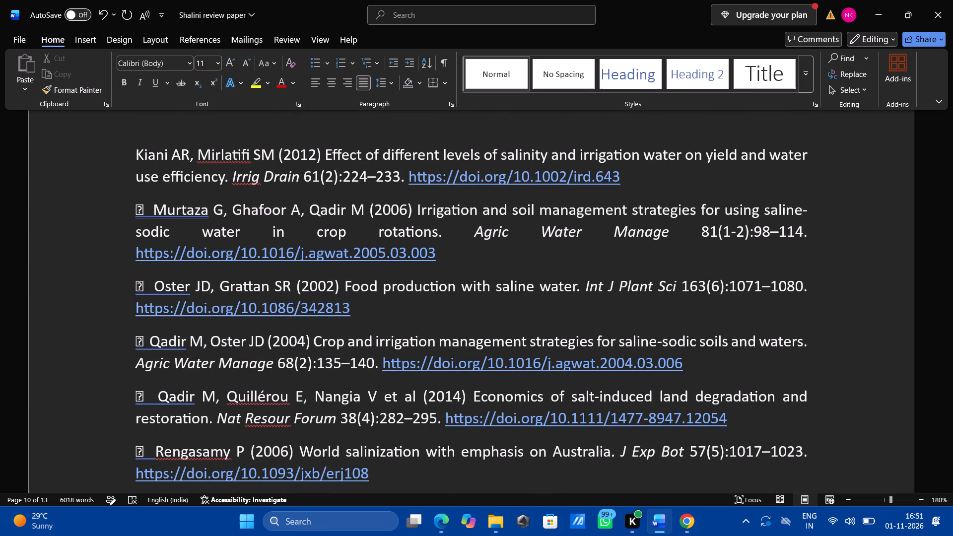
key("ctrl+t")
Delete the stray bullet symbol and spaces before the Murtaza (2006) reference and apply a hanging indent to the entry.
left_click(153, 202)
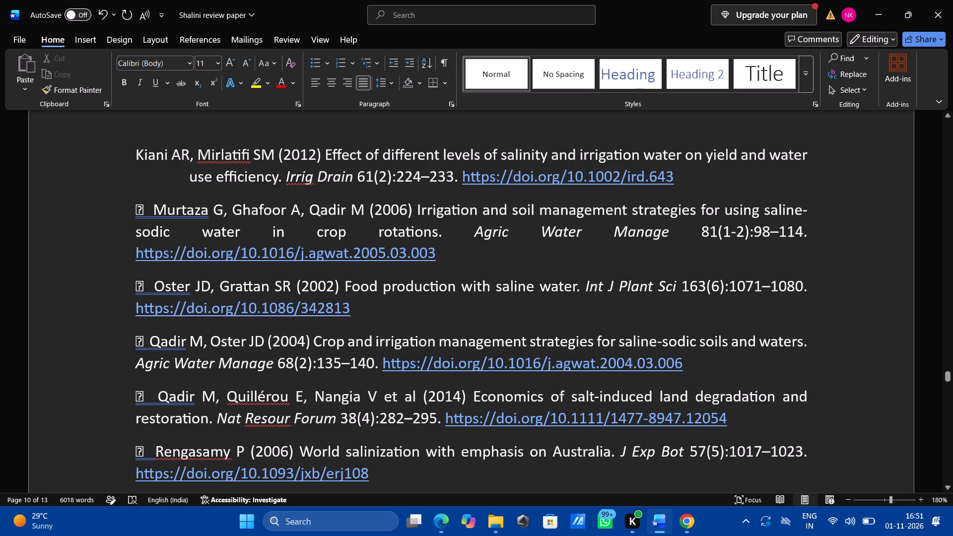
key("BackSpace")
key("BackSpace")
key("BackSpace")
key("ctrl+t")
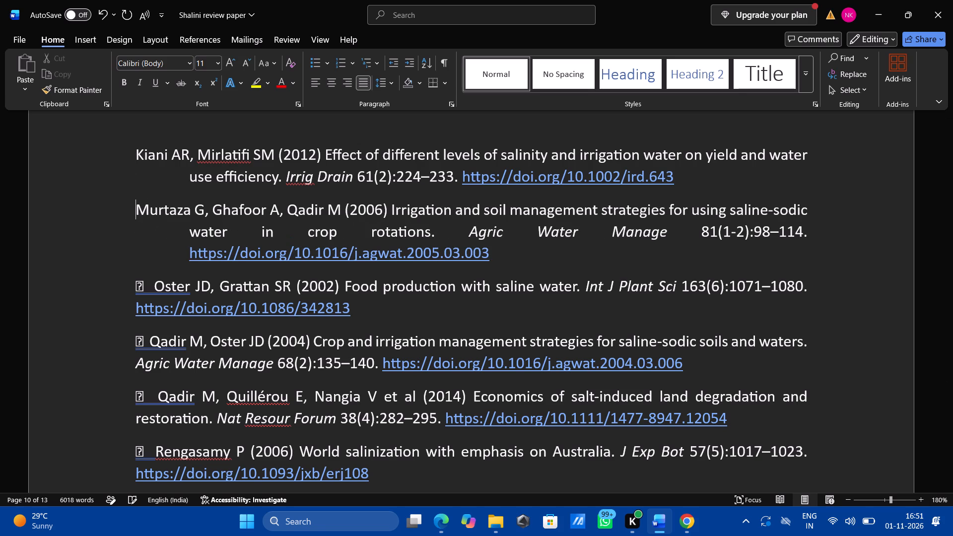
Remove the stray bullet symbol and spaces before the Oster (2002) reference and give it a hanging indent.
left_click(158, 281)
key("BackSpace")
key("BackSpace")
key("BackSpace")
key("ctrl+t")
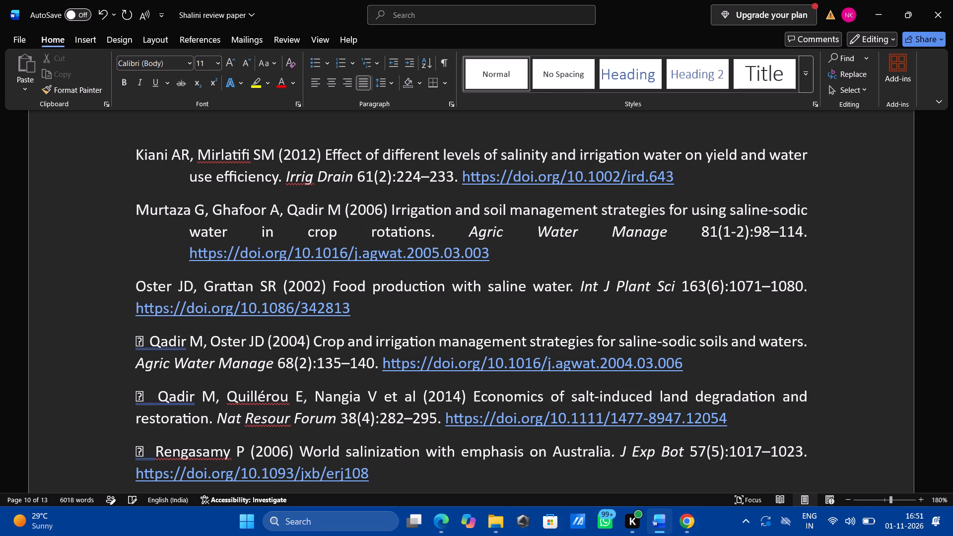
Clear the stray bullet symbol and spaces before the Qadir and Oster (2004) reference and apply a hanging indent.
left_click(148, 344)
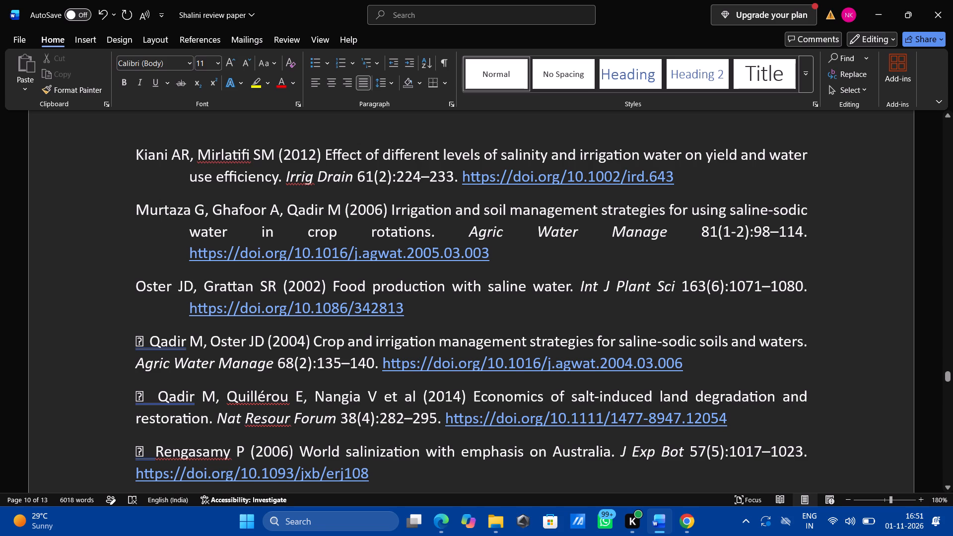
key("BackSpace")
key("BackSpace")
key("BackSpace")
key("ctrl+t")
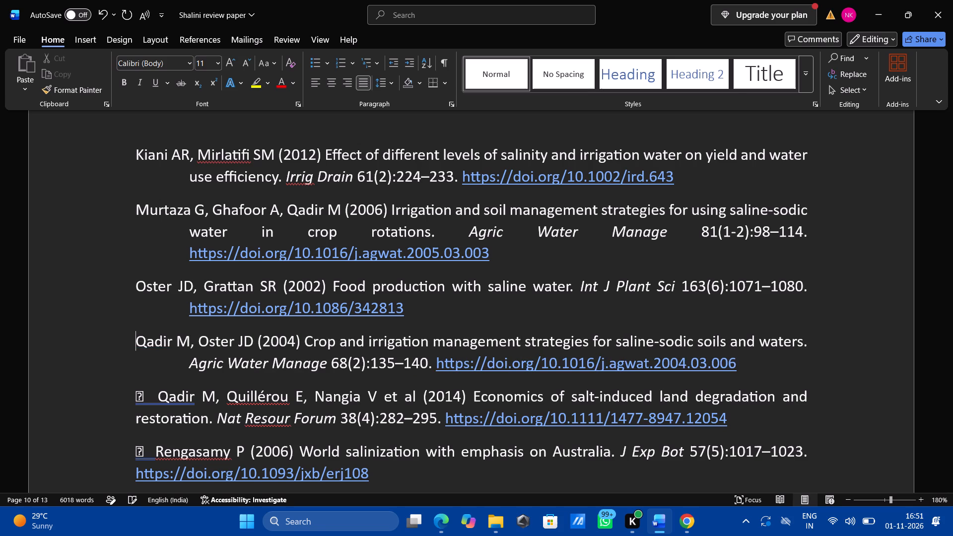
Remove the stray bullet symbol and spaces before the Qadir, Quillérou (2014) reference and apply a hanging indent.
left_click(156, 394)
key("BackSpace")
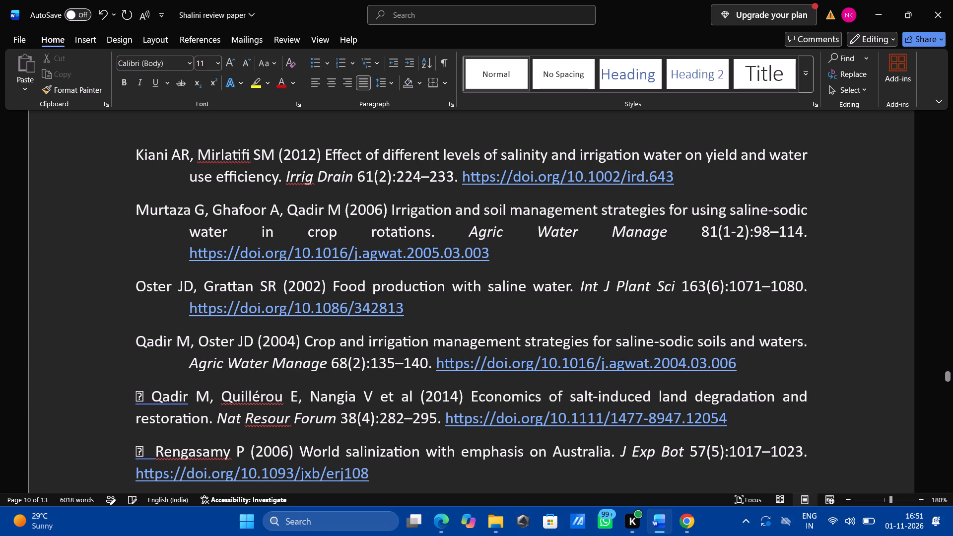
key("BackSpace")
key("BackSpace")
key("ctrl+t")
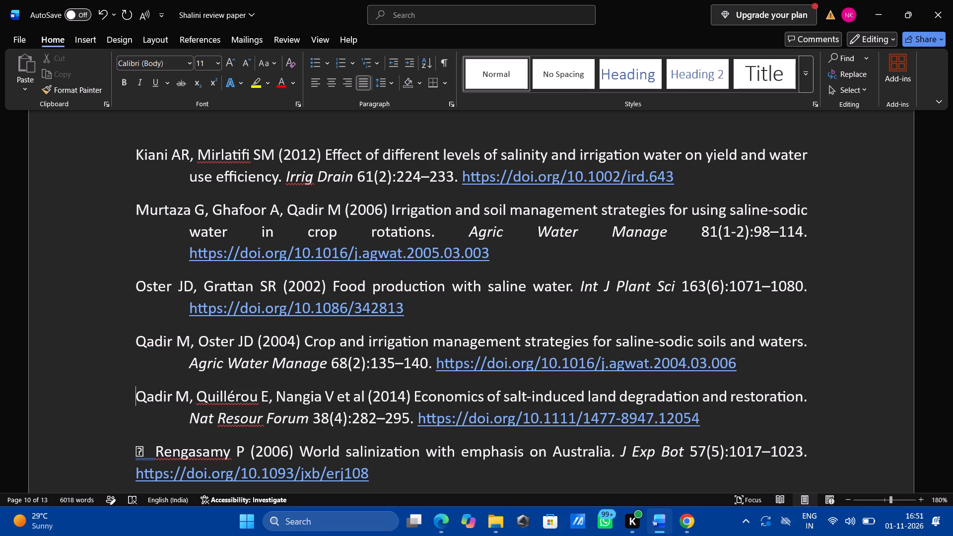
Delete the stray bullet symbol and gap before the Rengasamy (2006) reference and give the entry a hanging indent.
scroll(156, 394, "down", 1)
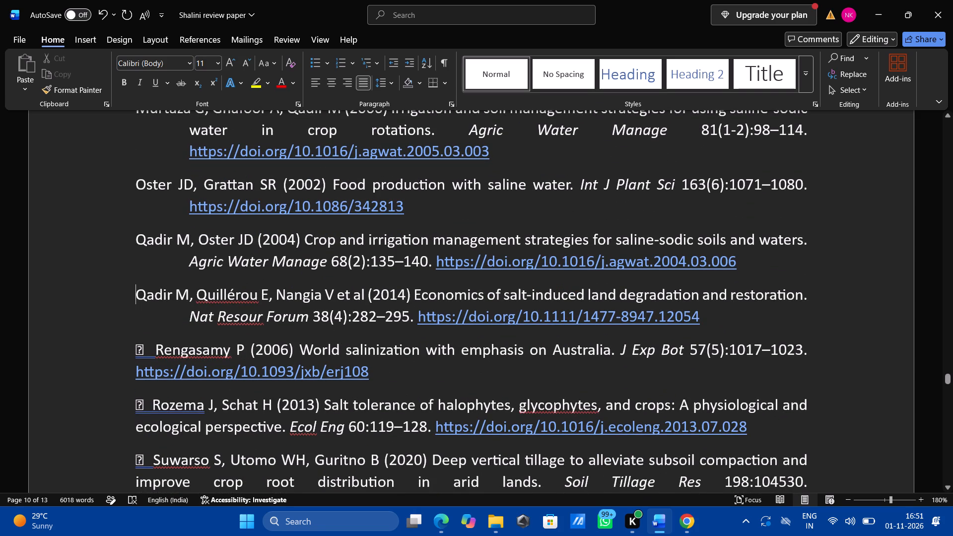
left_click(155, 349)
key("BackSpace")
key("BackSpace")
key("BackSpace")
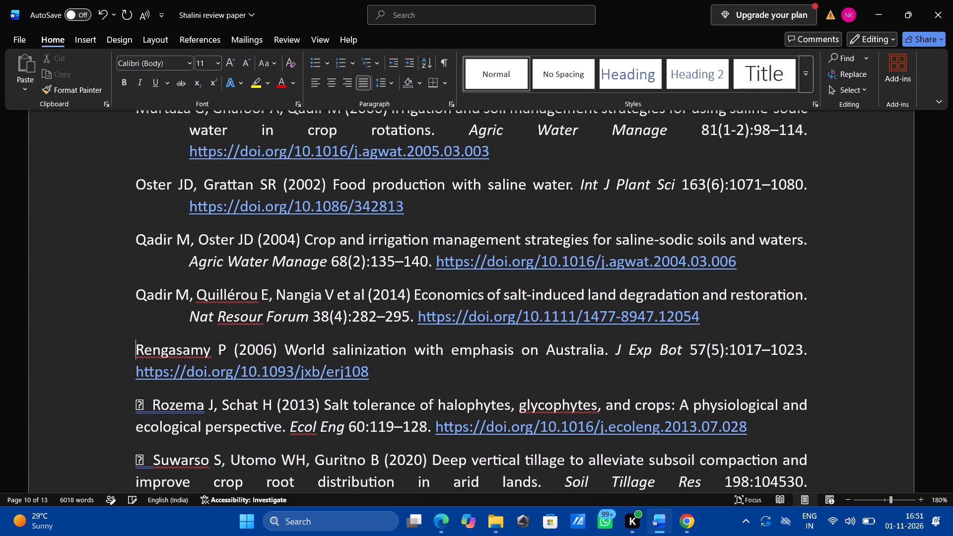
key("ctrl+t")
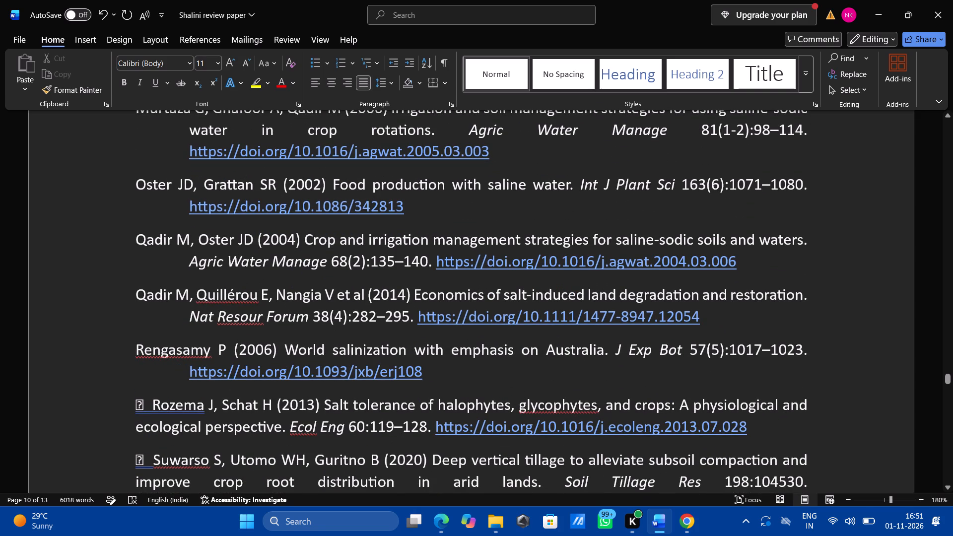
Clear the stray bullet symbol and spaces before the Rozema and Schat (2013) reference and format it with a hanging indent.
left_click(154, 406)
key("BackSpace")
key("BackSpace")
key("BackSpace")
key("ctrl+t")
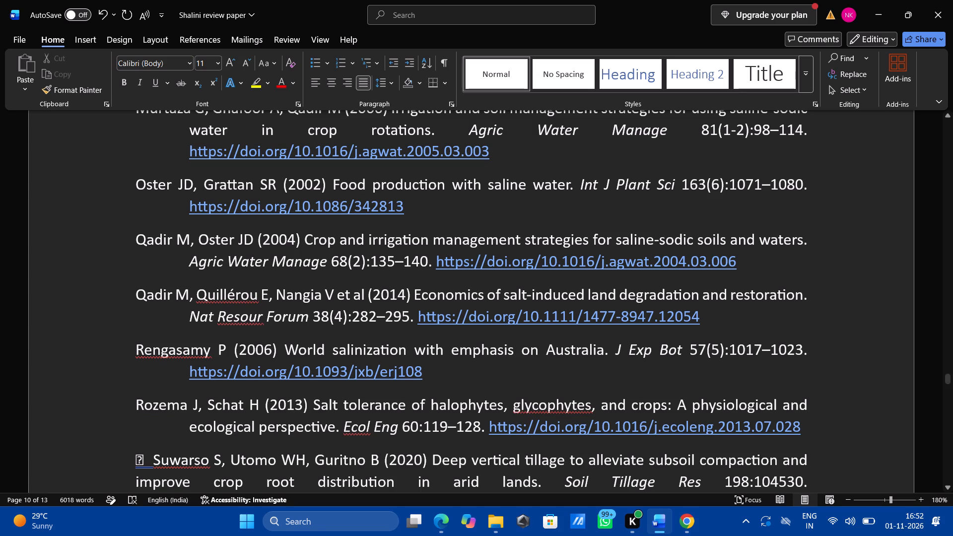
Remove the stray bullet symbol and spaces before the Suwarso (2020) reference and make the entry left-aligned with a hanging indent.
left_click(152, 458)
key("BackSpace")
key("BackSpace")
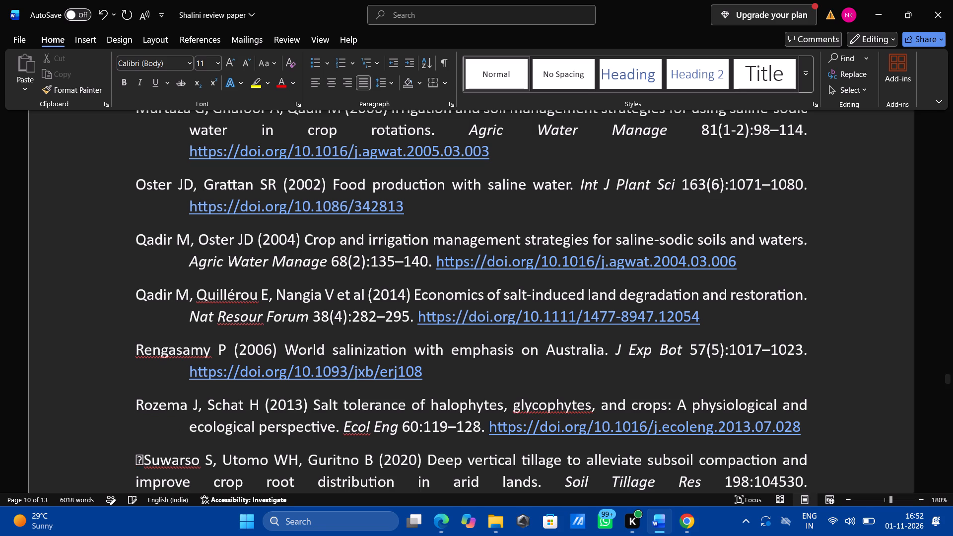
key("BackSpace")
key("ctrl+r")
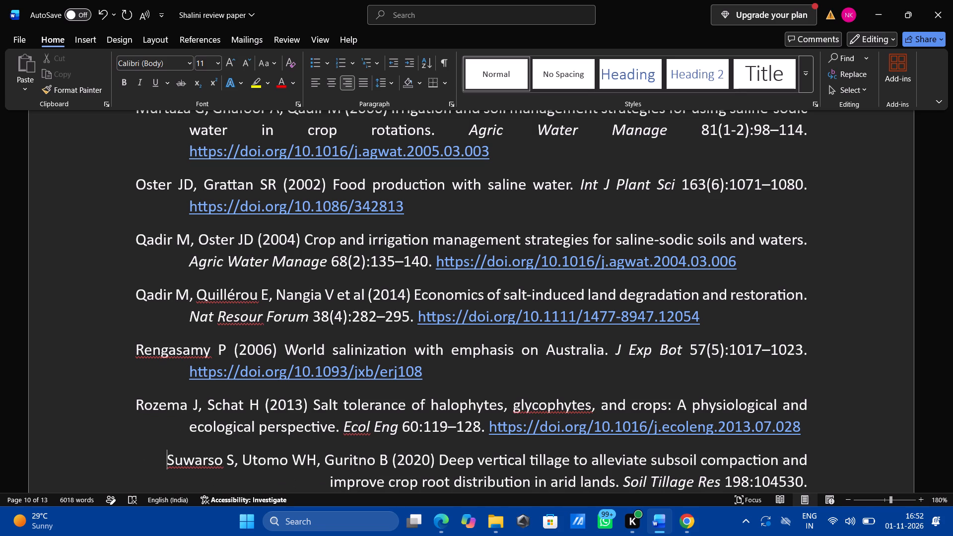
key("BackSpace")
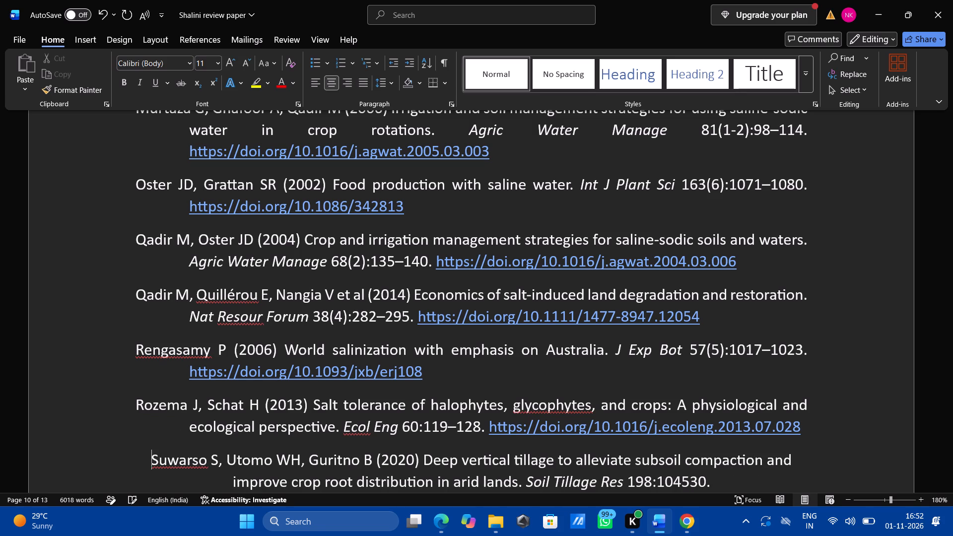
key("BackSpace")
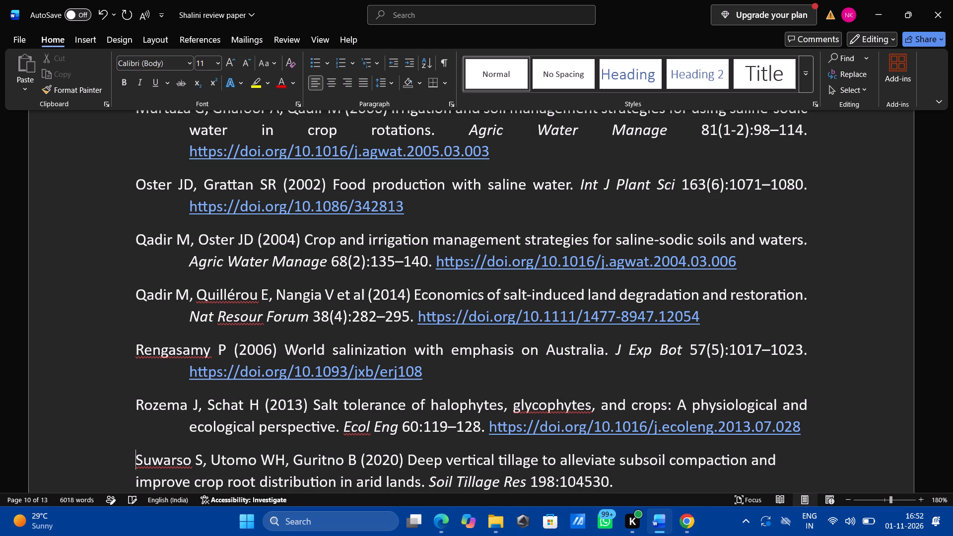
key("ctrl+t")
Delete the stray bullet symbol and spaces before the Wallender and Tanji (2011) reference and apply a hanging indent to it.
scroll(152, 458, "down", 1)
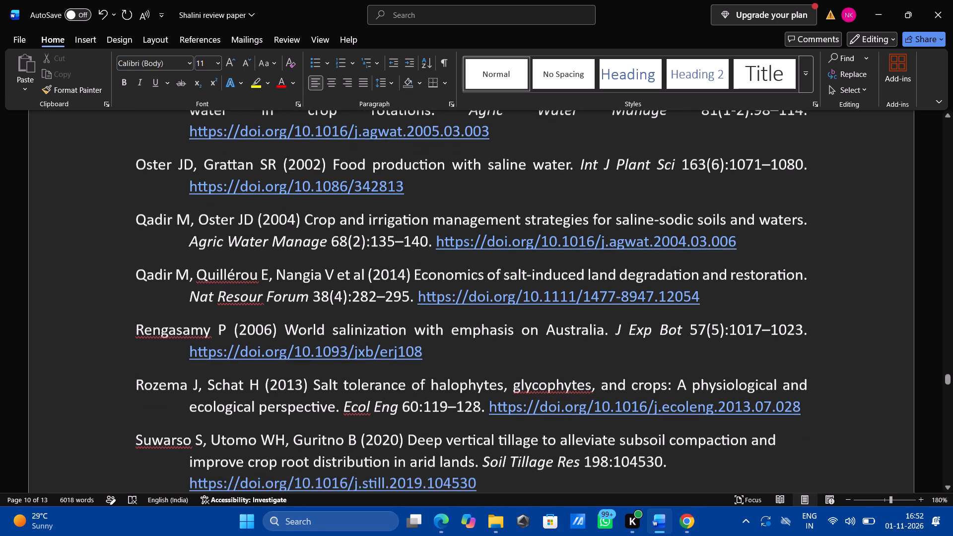
scroll(152, 458, "down", 1)
left_click(147, 388)
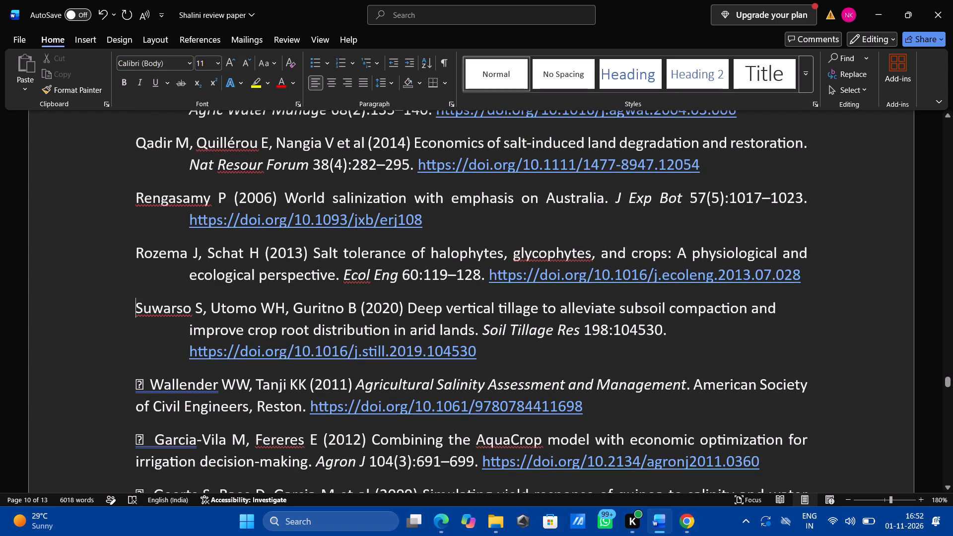
left_click(150, 388)
key("BackSpace")
key("BackSpace")
key("BackSpace")
key("ctrl+t")
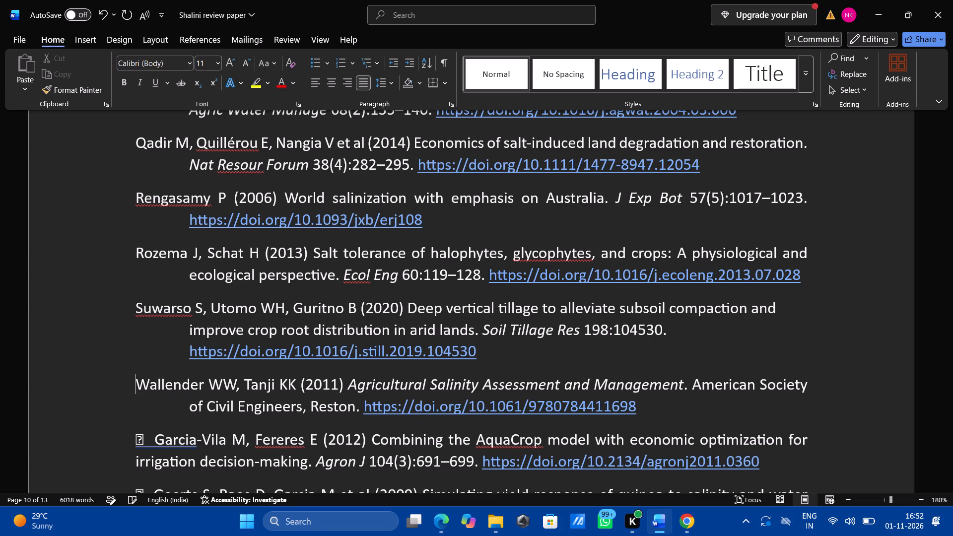
Clear the stray bullet symbol and gap before the Garcia-Vila (2012) reference and give it a hanging indent.
left_click(154, 442)
key("BackSpace")
key("BackSpace")
key("BackSpace")
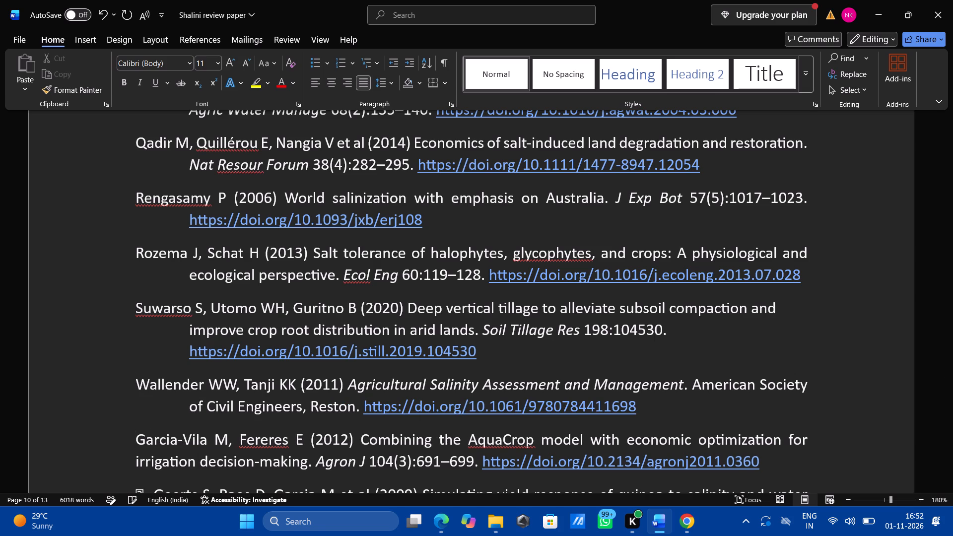
key("ctrl+t")
Remove the stray bullet symbol and spaces before the Geerts (2009) reference and format the entry with a hanging indent.
scroll(154, 442, "down", 1)
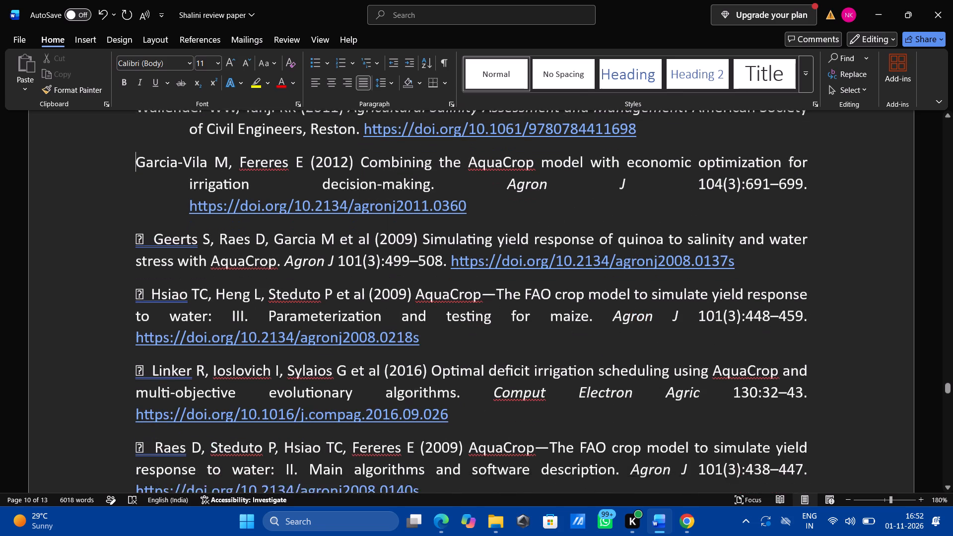
scroll(154, 442, "down", 1)
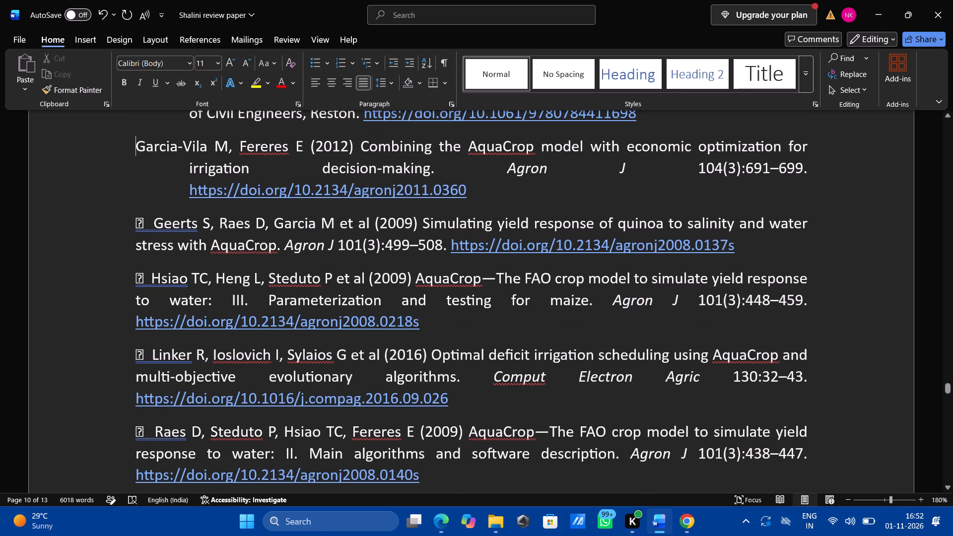
left_click(156, 220)
key("BackSpace")
key("BackSpace")
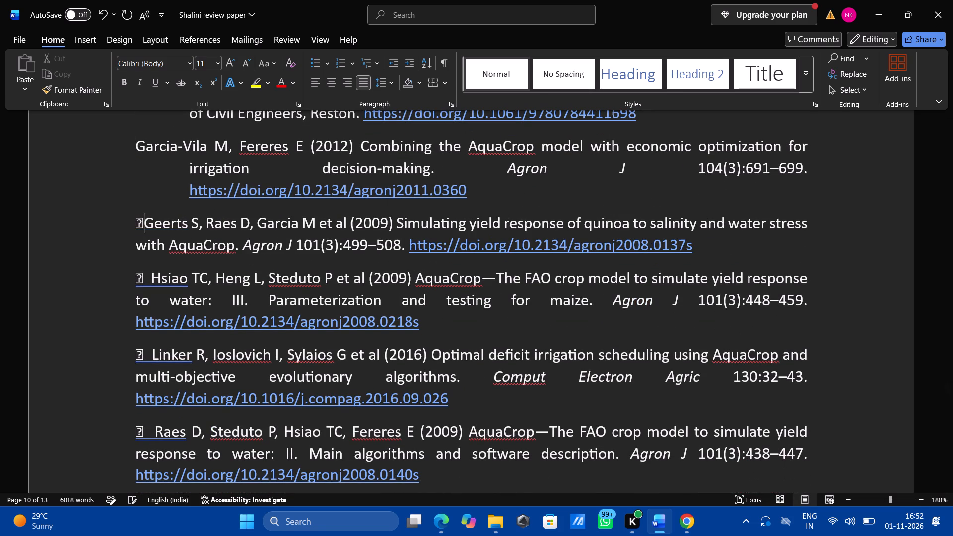
key("BackSpace")
key("ctrl+t")
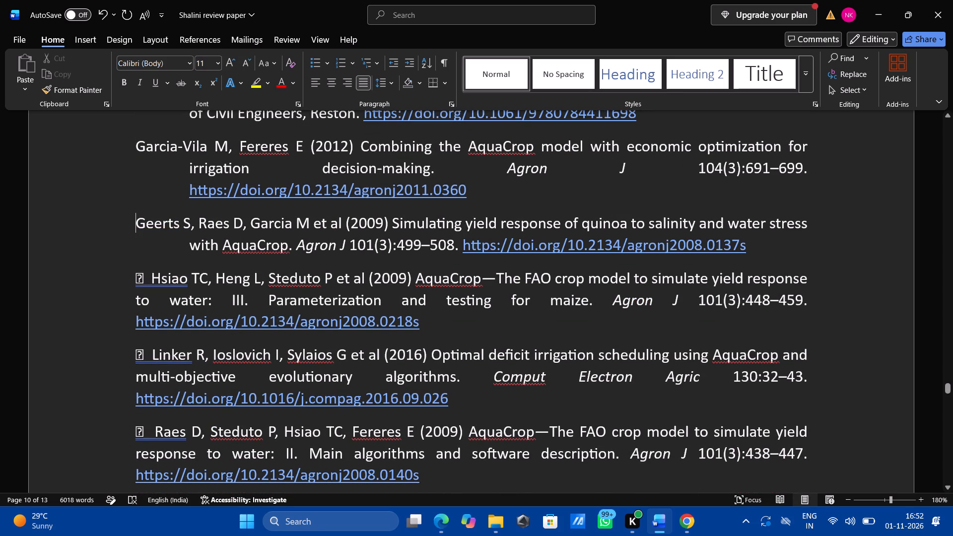
Delete the stray bullet symbol and spaces before the Hsiao (2009) maize parameterization reference and apply a hanging indent.
left_click(153, 280)
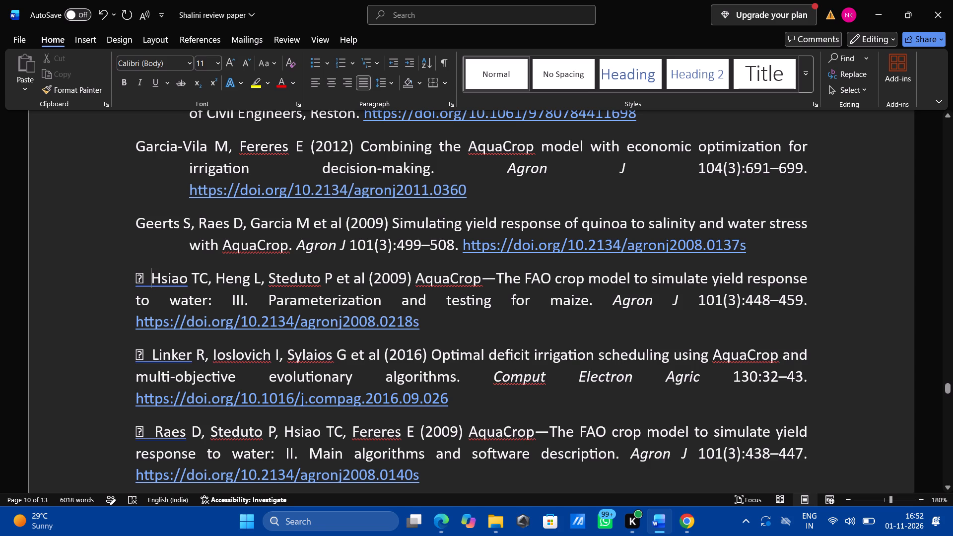
key("BackSpace")
key("BackSpace")
key("BackSpace")
key("ctrl+t")
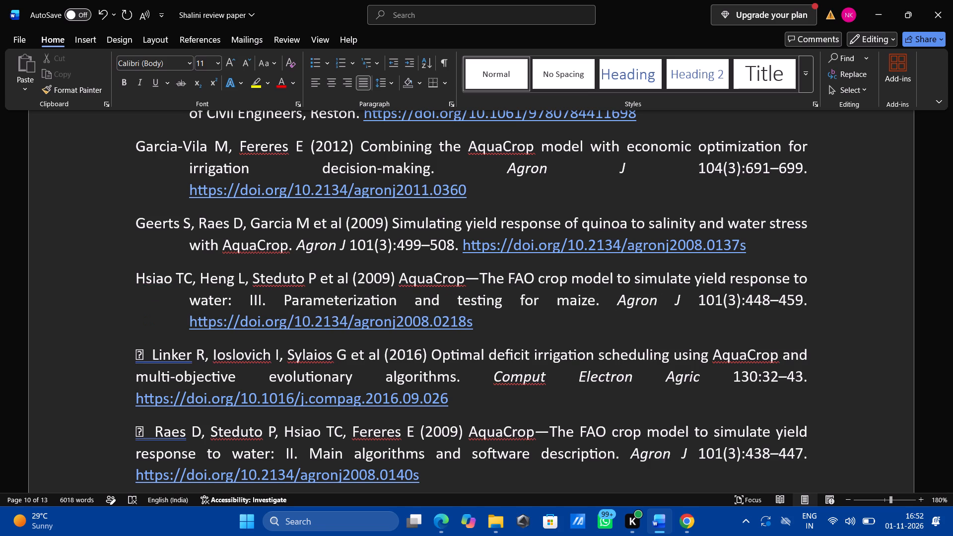
Clear the stray bullet symbol and spaces before the Linker (2016) reference and give the entry a hanging indent.
left_click(152, 354)
key("BackSpace")
key("BackSpace")
key("BackSpace")
key("ctrl+t")
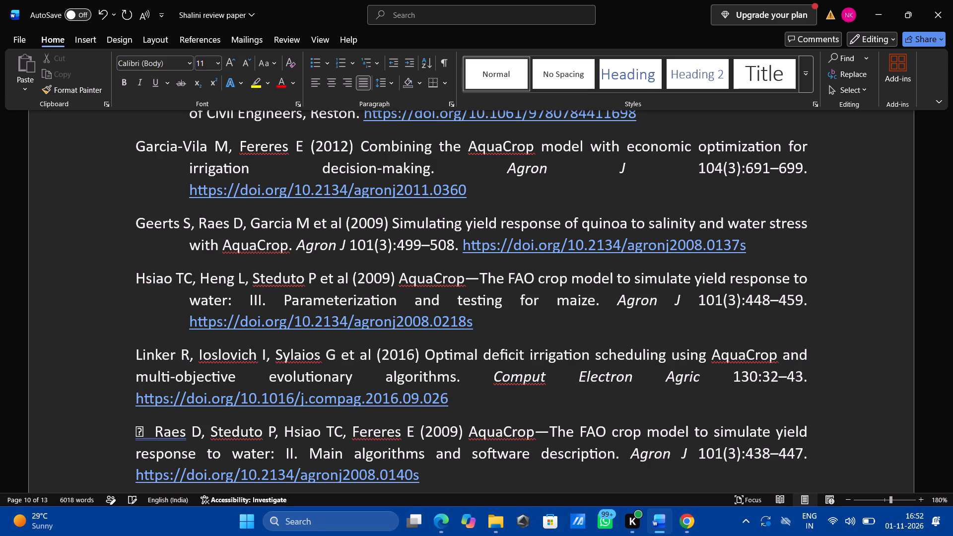
Remove the stray bullet symbol and gap before the Raes (2009) AquaCrop reference and apply a hanging indent to it.
left_click(154, 425)
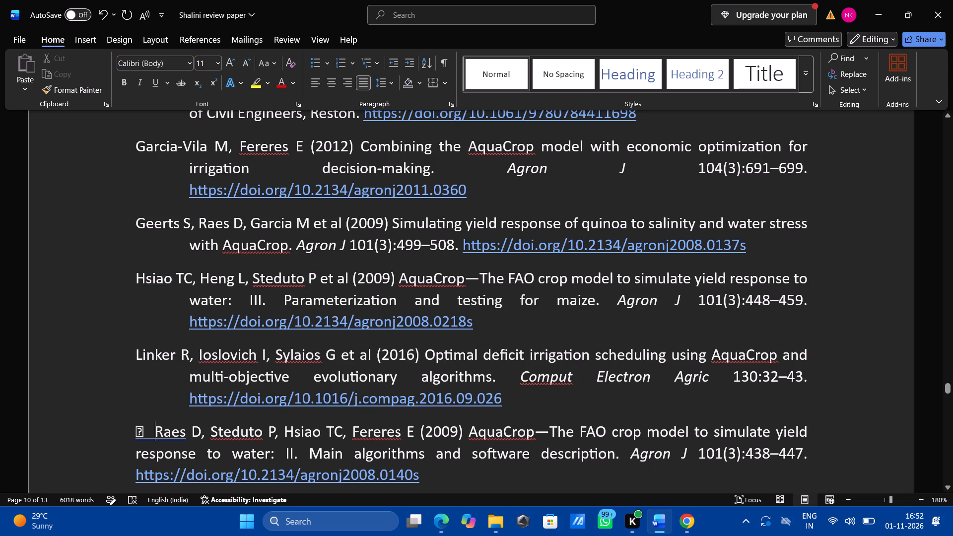
key("BackSpace")
key("BackSpace")
key("BackSpace")
key("ctrl+t")
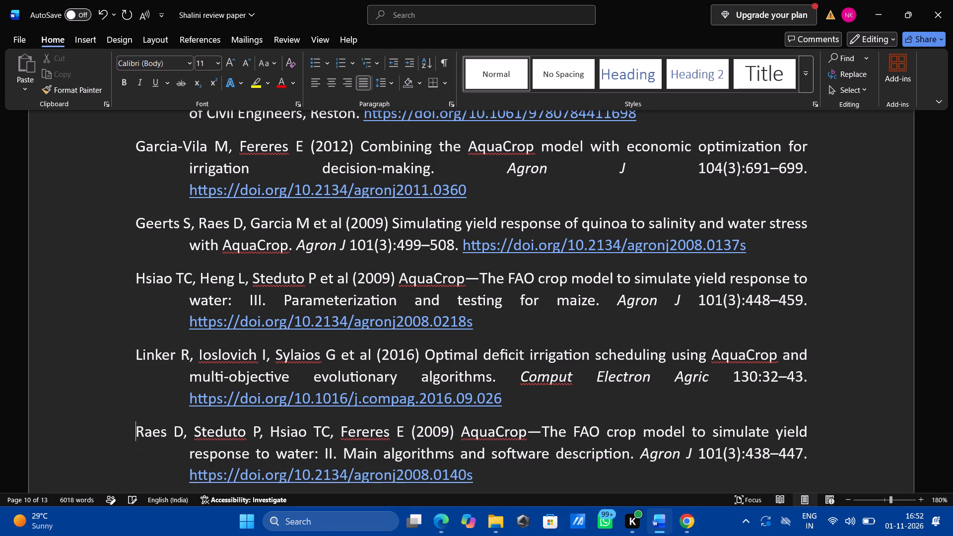
Delete the stray bullet symbol and spaces before the Simunek (2008) HYDRUS reference and format it with a hanging indent.
scroll(154, 425, "down", 1)
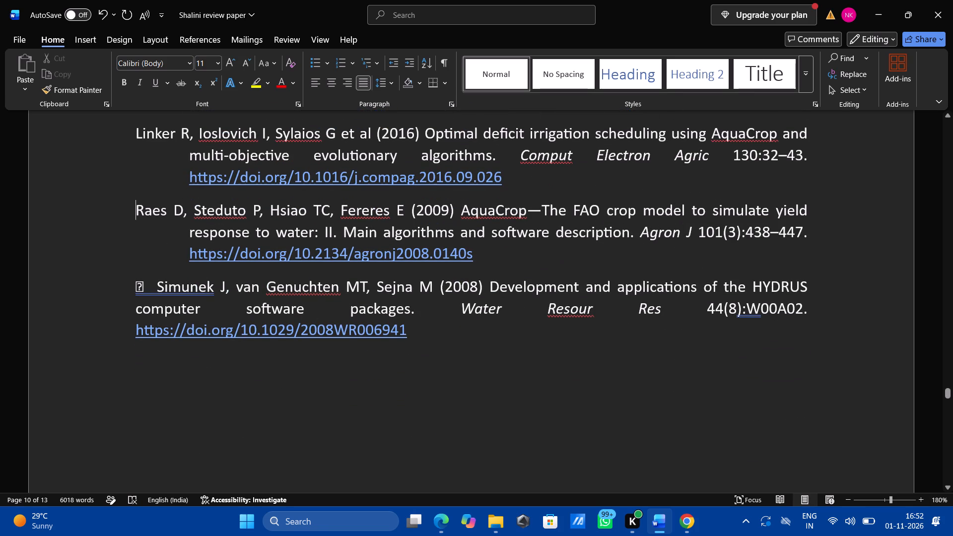
left_click(155, 287)
key("BackSpace")
key("BackSpace")
key("BackSpace")
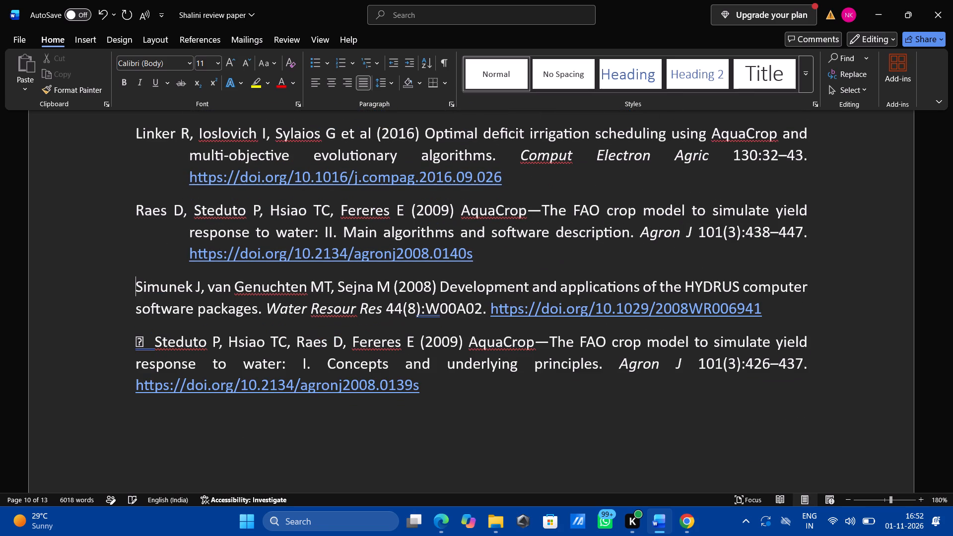
key("ctrl+t")
Clear the stray bullet symbol and spaces before the Steduto (2009) AquaCrop reference and give it a hanging indent.
scroll(155, 287, "down", 2)
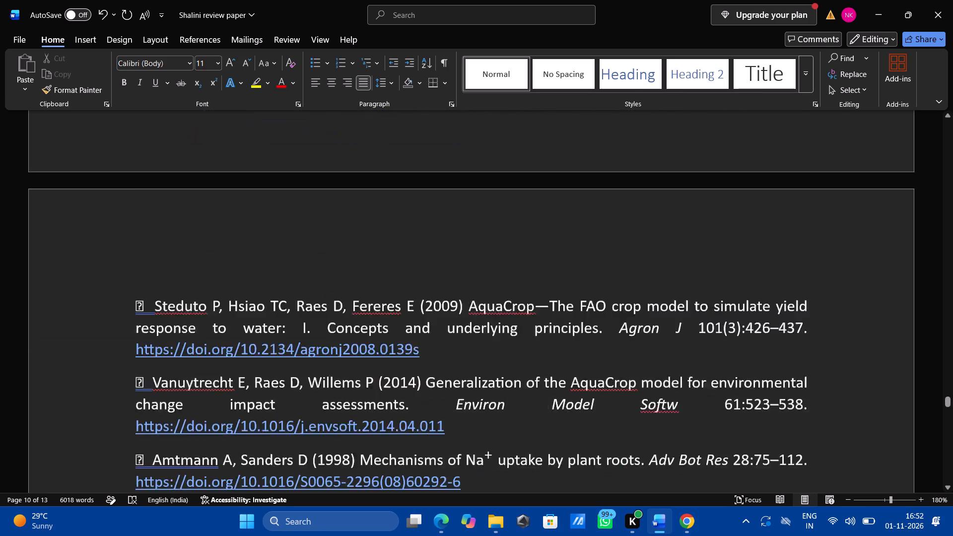
scroll(155, 287, "down", 1)
left_click(155, 178)
key("BackSpace")
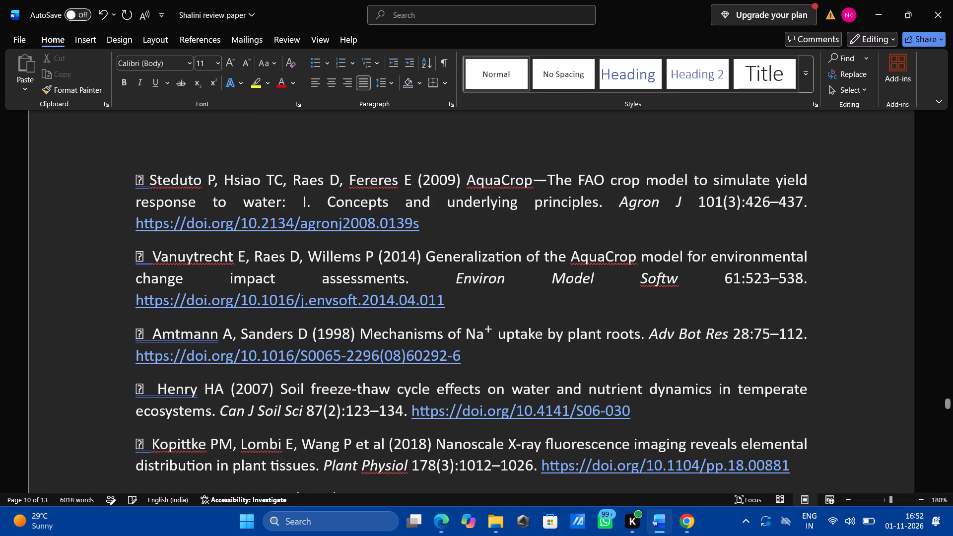
key("BackSpace")
key("BackSpace")
key("ctrl+t")
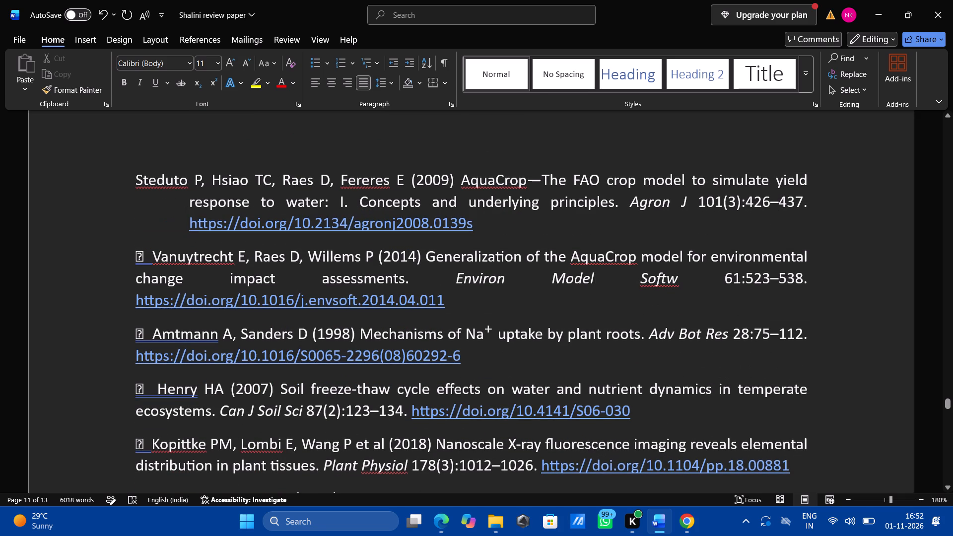
Remove the stray bullet symbol and spaces before the Vanuytrecht (2014) reference and apply a hanging indent to the entry.
left_click(155, 258)
key("BackSpace")
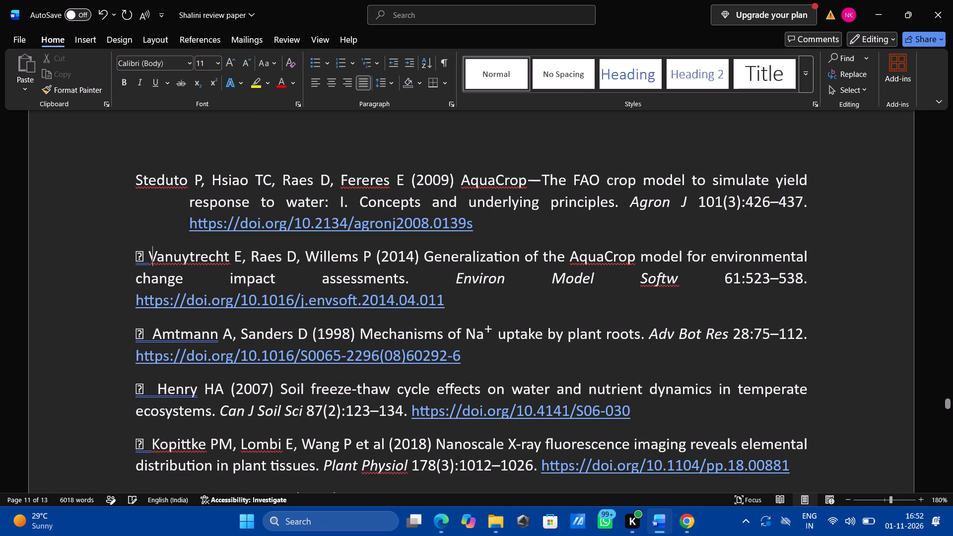
key("BackSpace")
key("BackSpace")
key("ctrl+t")
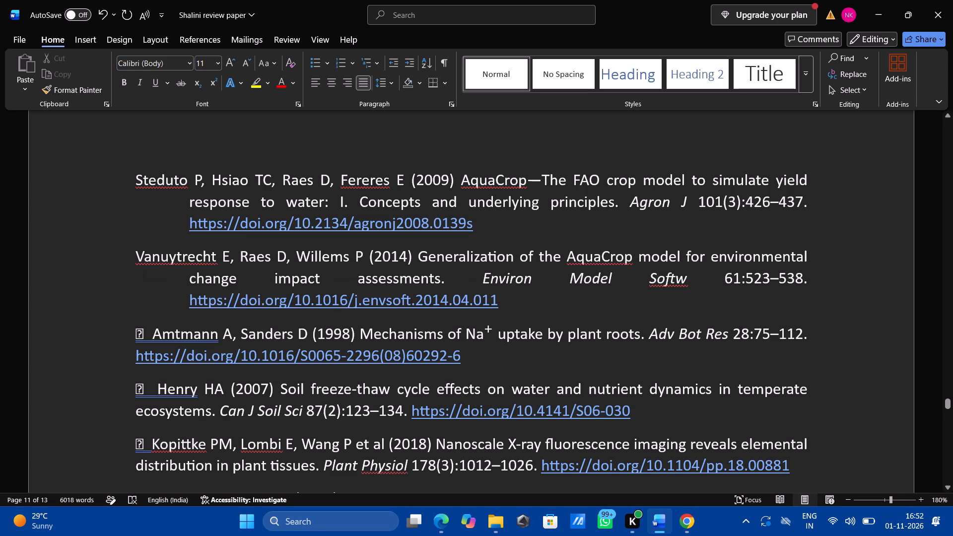
Delete the stray bullet symbol and gap before the Amtmann and Sanders (1998) reference and give it a hanging indent.
left_click(153, 337)
key("BackSpace")
key("BackSpace")
key("BackSpace")
key("ctrl+t")
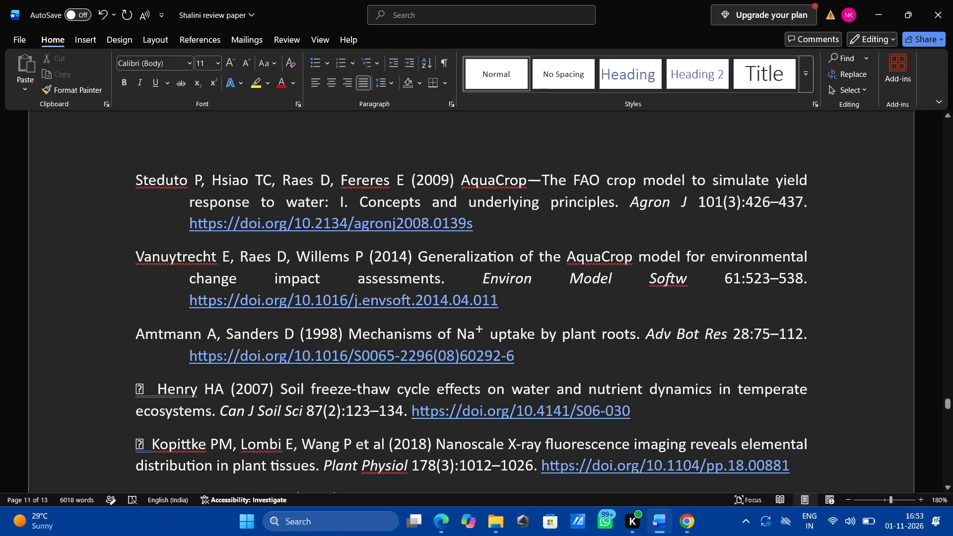
Clear the stray bullet symbol and spaces before the Henry (2007) reference and format the entry with a hanging indent.
left_click(156, 390)
key("BackSpace")
key("BackSpace")
key("BackSpace")
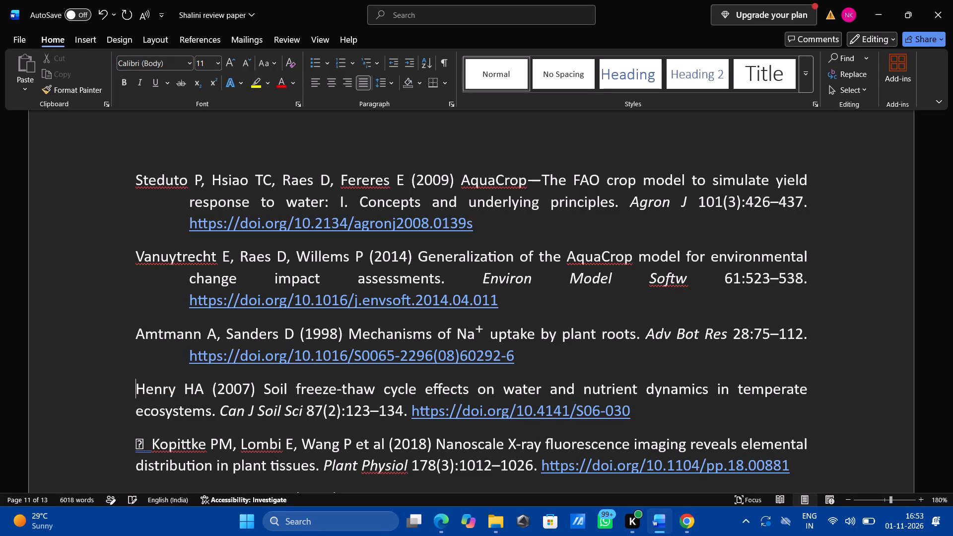
key("ctrl+t")
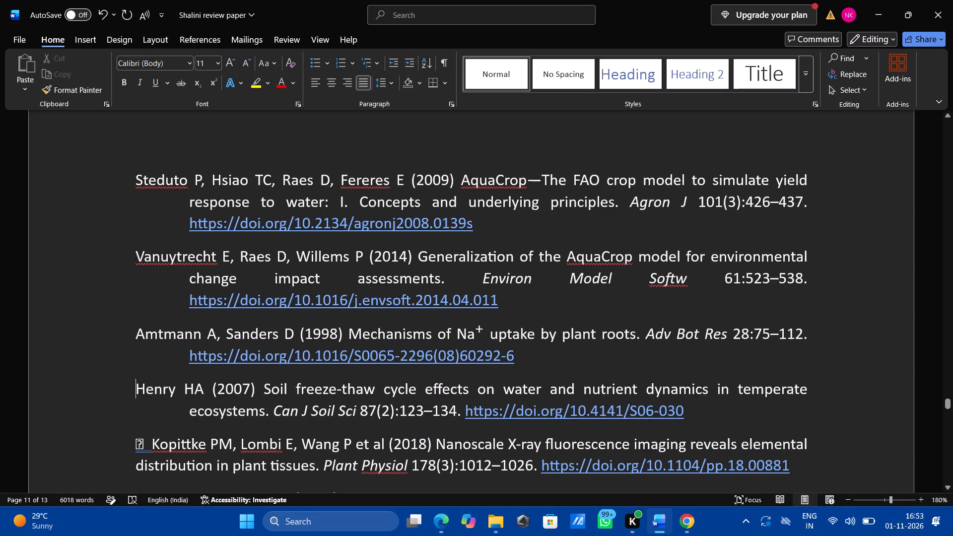
Remove the stray bullet symbol and spaces before the Kopittke (2018) reference and apply a hanging indent to the entry.
left_click(151, 446)
key("BackSpace")
key("BackSpace")
key("BackSpace")
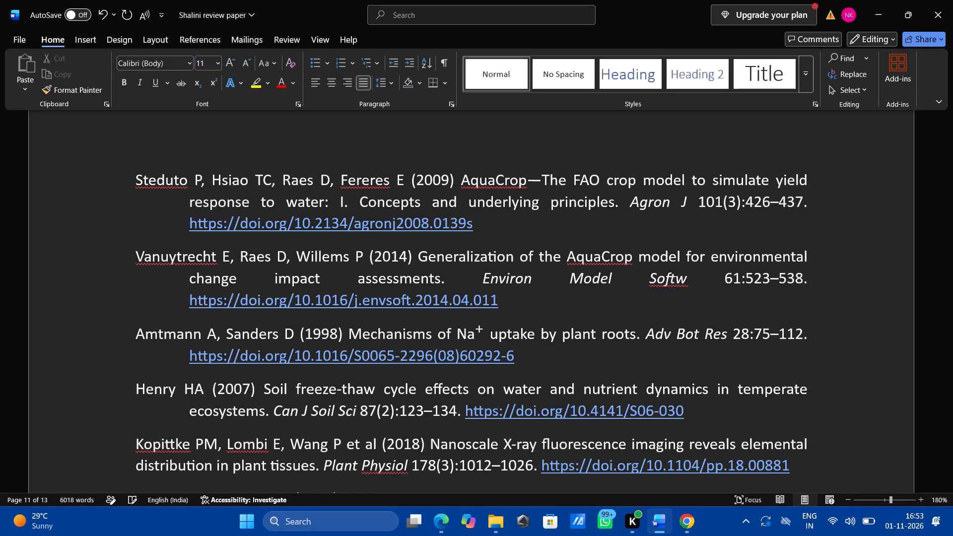
key("ctrl+t")
Clear the stray bullet symbol and spaces before the Matzner and Borken (2008) reference, keep it a separate paragraph, and apply a hanging indent.
scroll(151, 446, "down", 2)
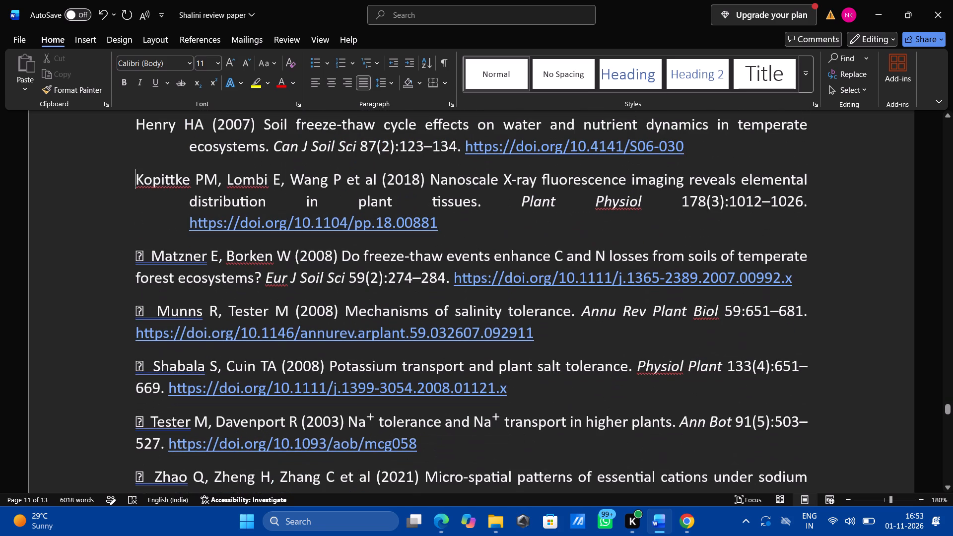
left_click(148, 254)
key("BackSpace")
key("BackSpace")
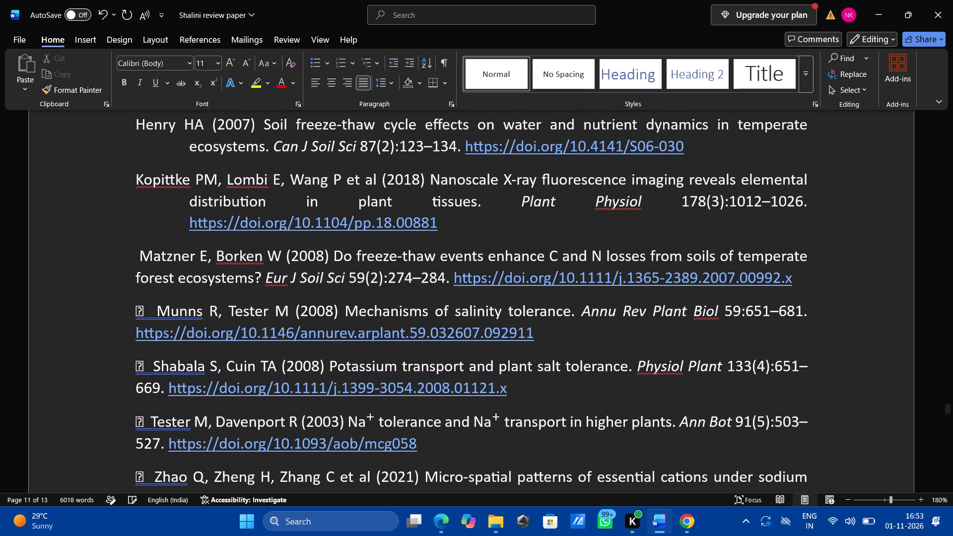
key("BackSpace")
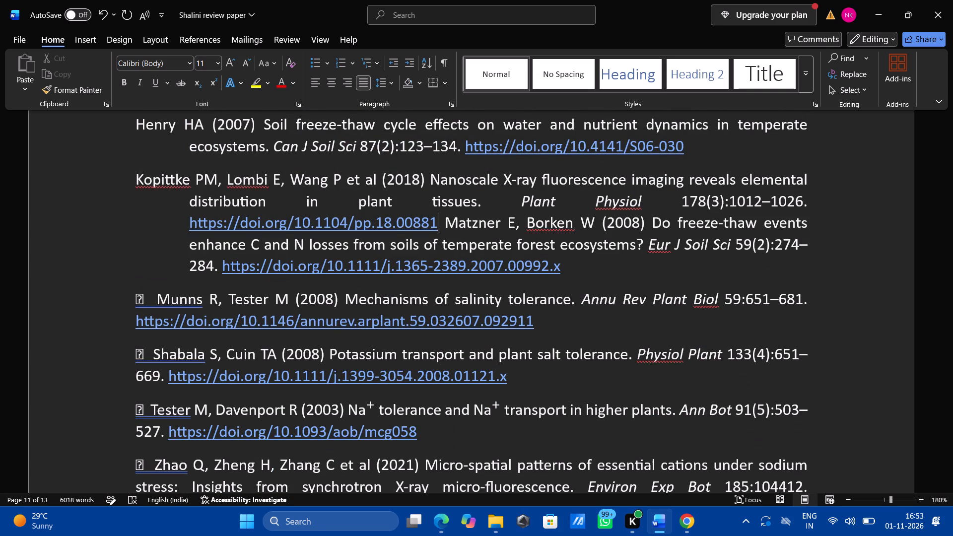
key("Return")
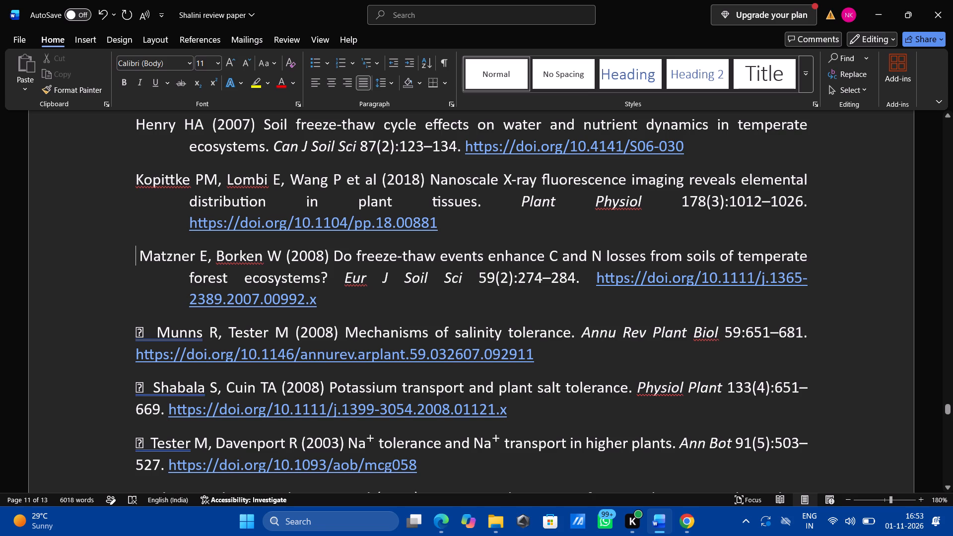
left_click(139, 251)
key("BackSpace")
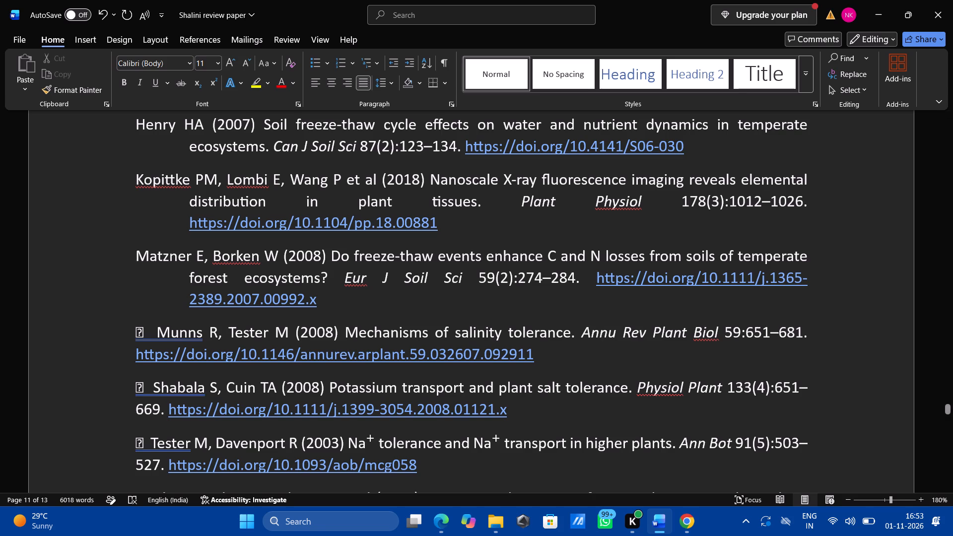
key("ctrl+t")
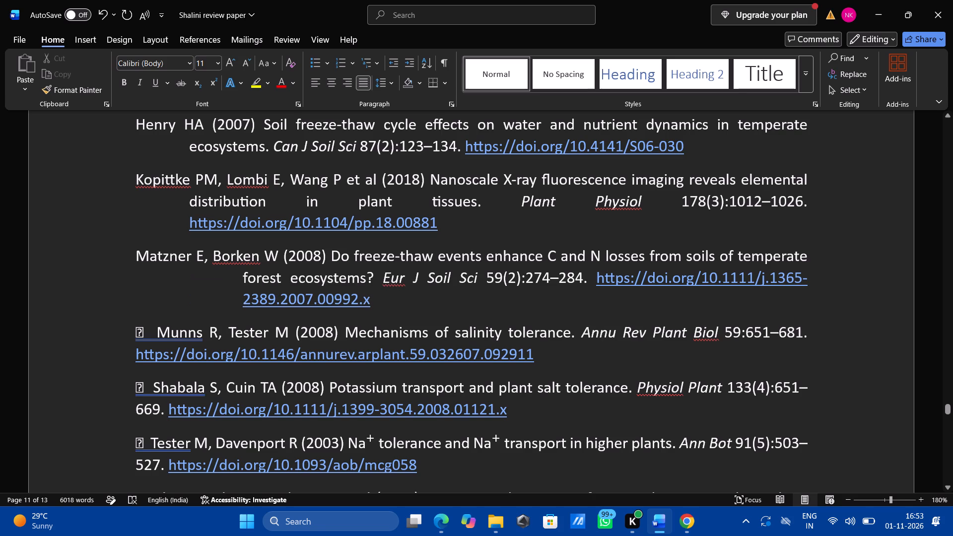
Delete the stray bullet symbol and gap before the Munns and Tester (2008) reference and give it a hanging indent.
left_click(156, 331)
key("BackSpace")
key("BackSpace")
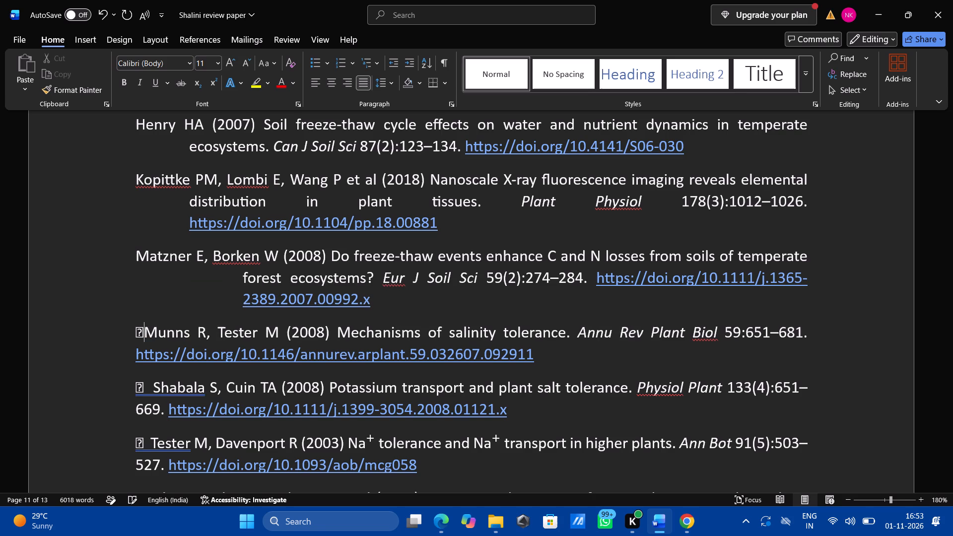
key("BackSpace")
key("ctrl+t")
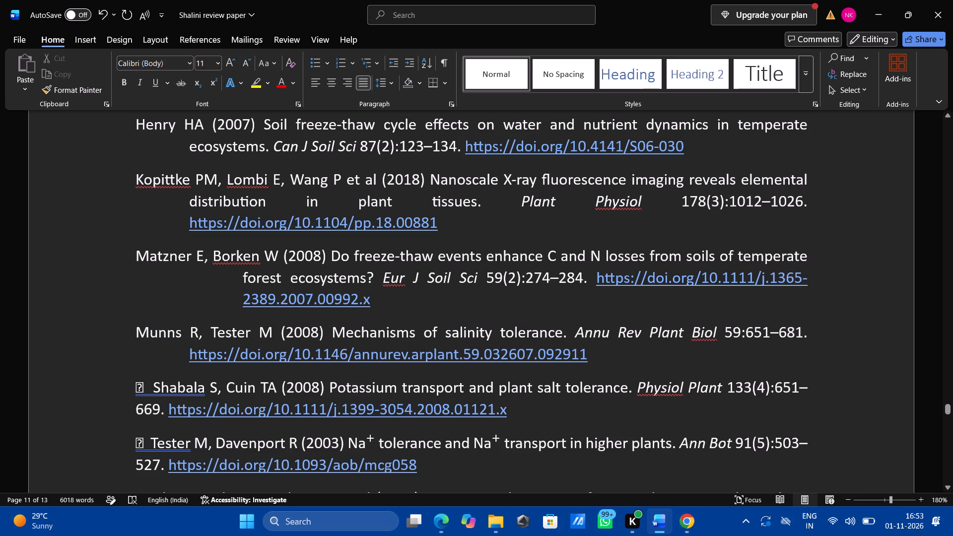
Remove the stray bullet symbol and spaces before the Shabala and Cuin (2008) reference and format it with a hanging indent.
left_click(153, 389)
key("BackSpace")
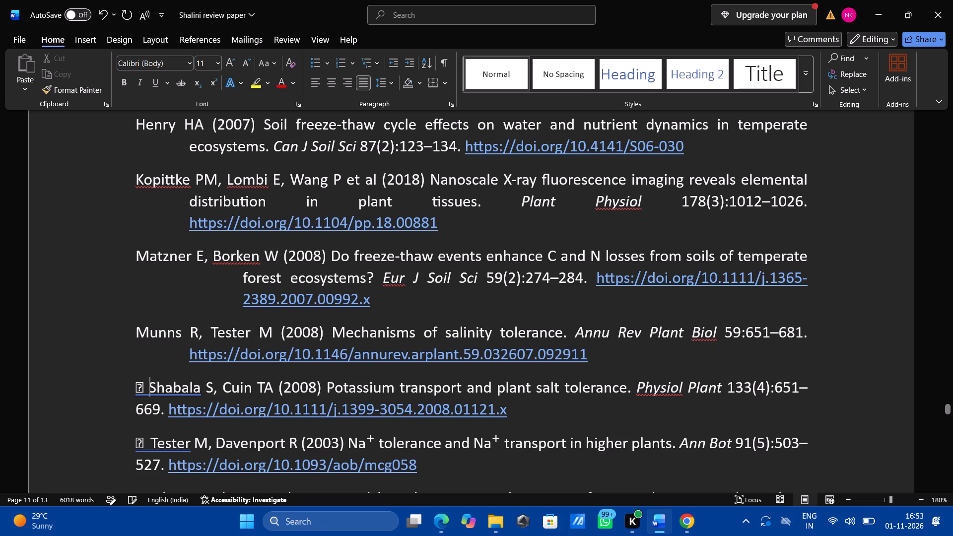
key("BackSpace")
key("BackSpace")
key("ctrl+t")
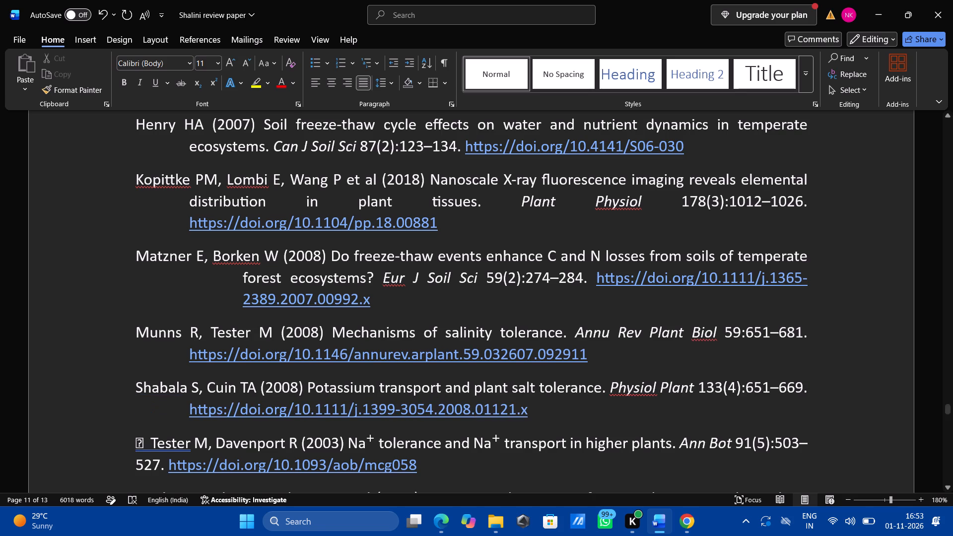
Clear the stray bullet symbol and spaces before the Tester and Davenport (2003) reference and give it a hanging indent.
left_click(153, 451)
key("BackSpace")
key("BackSpace")
key("BackSpace")
key("ctrl+t")
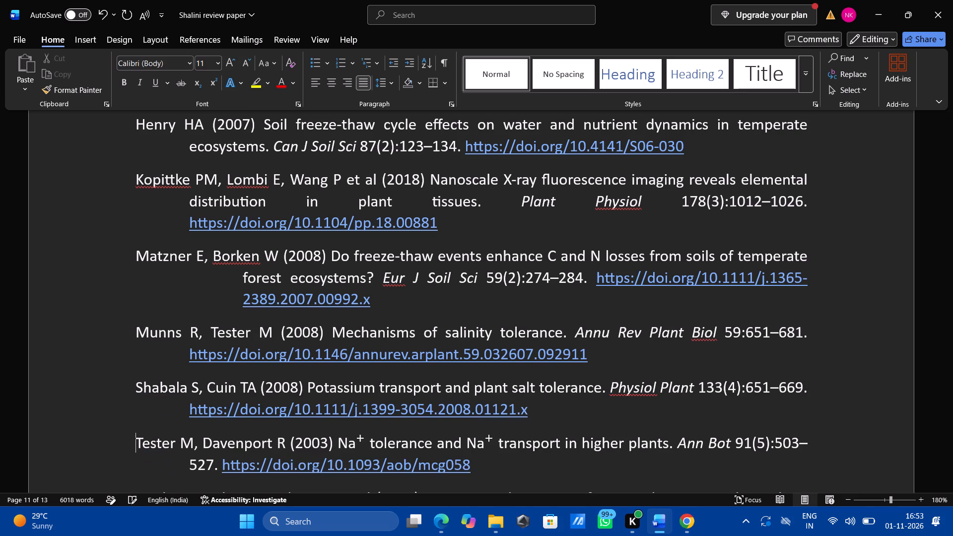
Delete the stray bullet symbol and gap before the Zhao (2021) reference and apply a hanging indent to the entry.
scroll(153, 451, "down", 1)
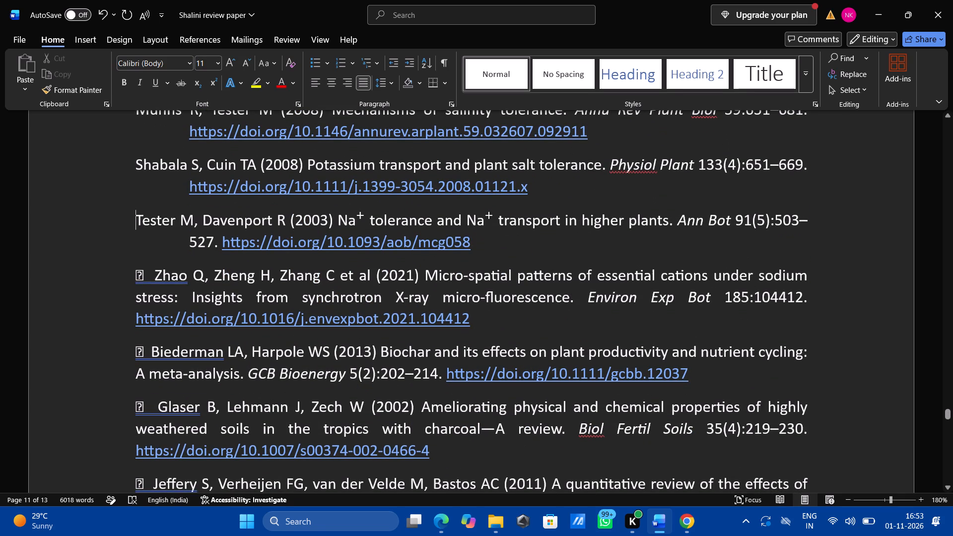
left_click(153, 272)
key("BackSpace")
key("BackSpace")
key("BackSpace")
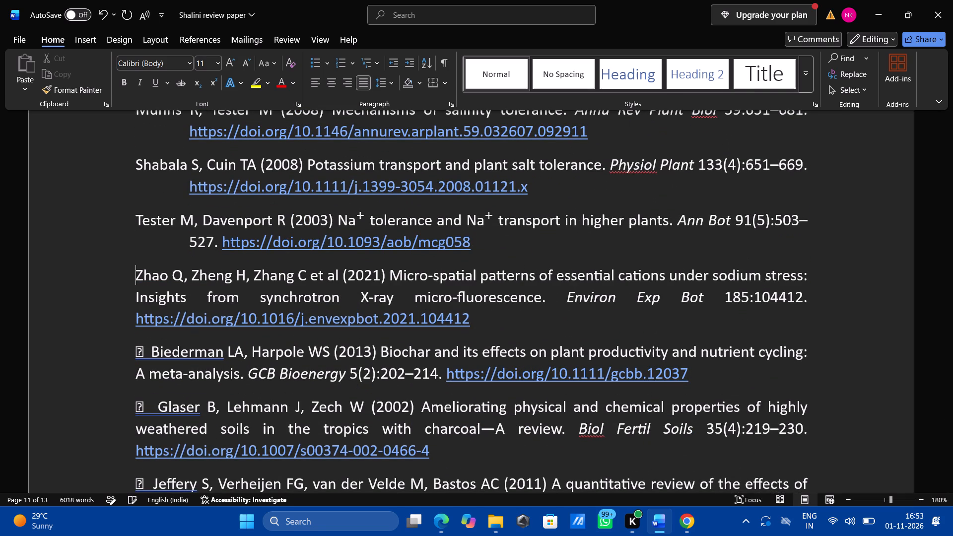
key("ctrl+t")
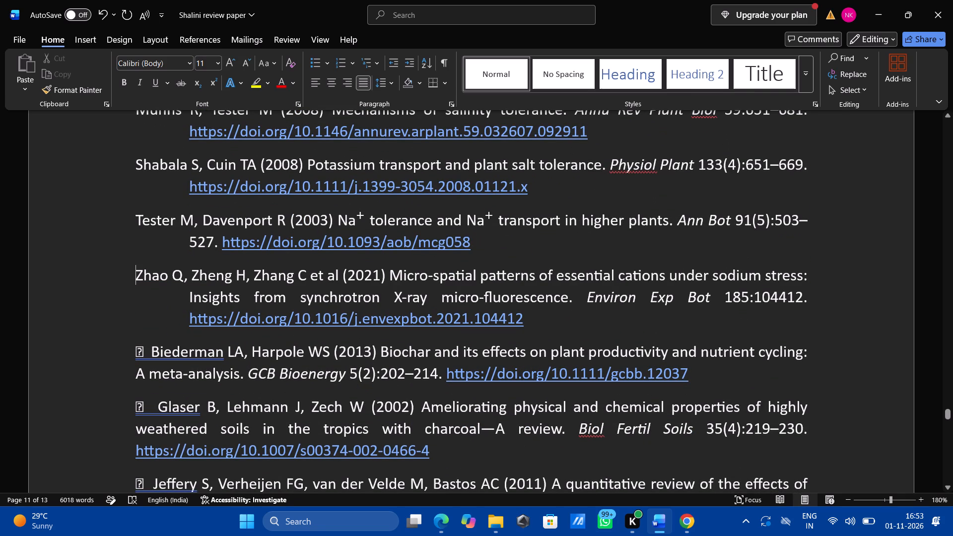
Remove the stray bullet symbol and spaces before the Biederman and Harpole (2013) reference and give it a hanging indent.
left_click(153, 350)
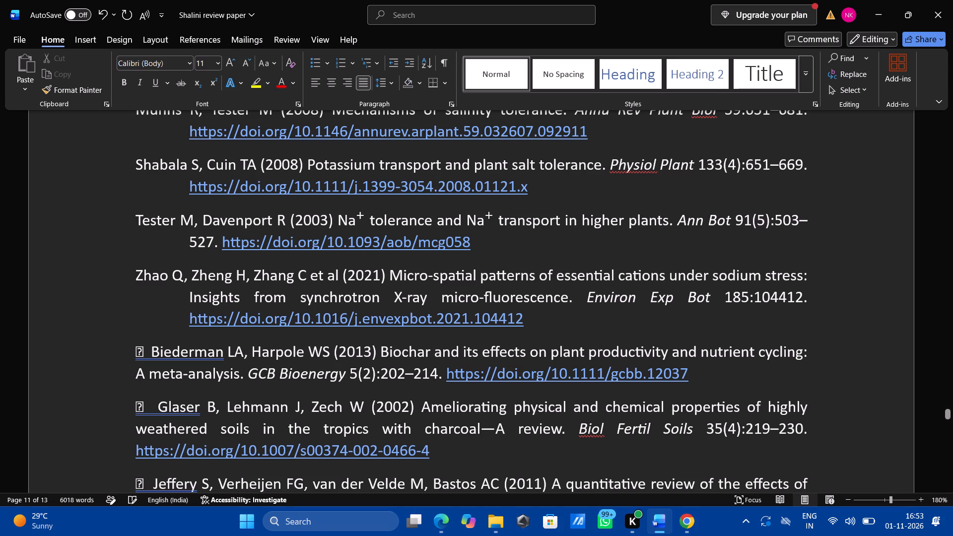
key("BackSpace")
key("BackSpace")
key("BackSpace")
key("ctrl+t")
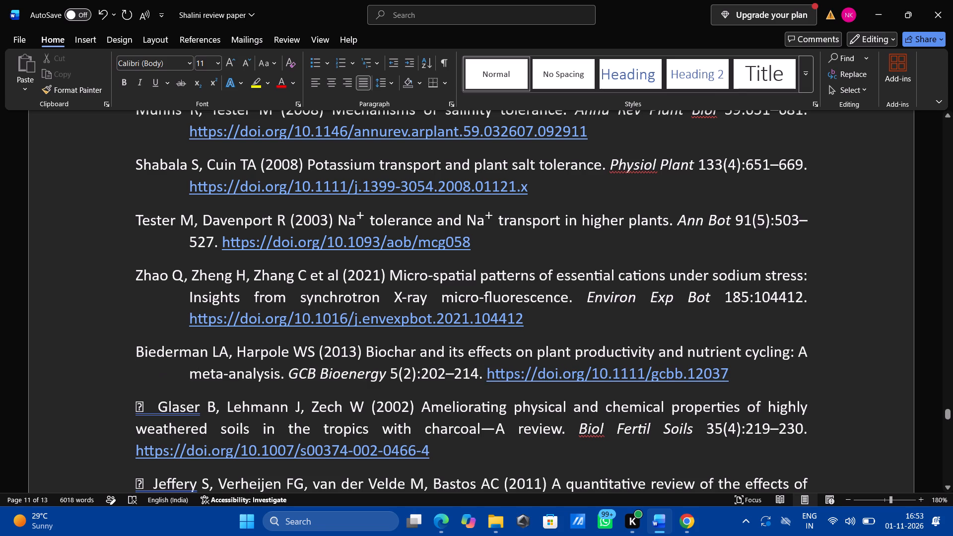
Clear the stray bullet symbol and spaces before the Glaser (2002) reference, keep it a separate paragraph, and give it a hanging indent.
left_click(158, 410)
key("BackSpace")
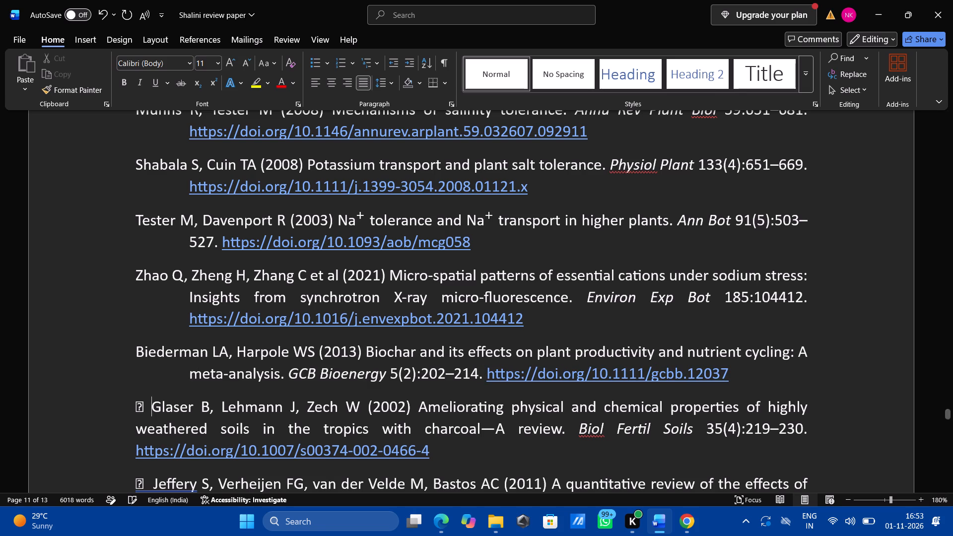
key("BackSpace")
key("BackSpace")
key("ctrl+y")
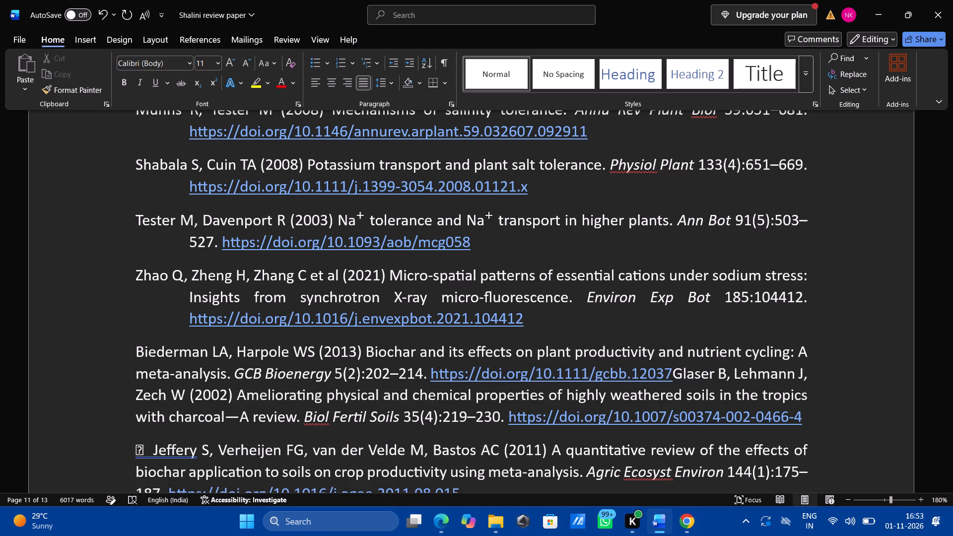
key("Return")
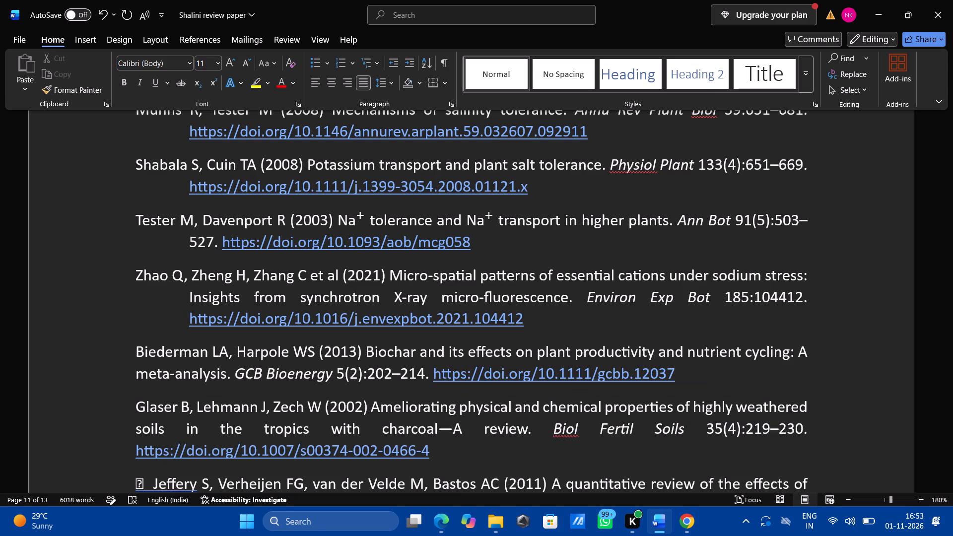
key("ctrl+t")
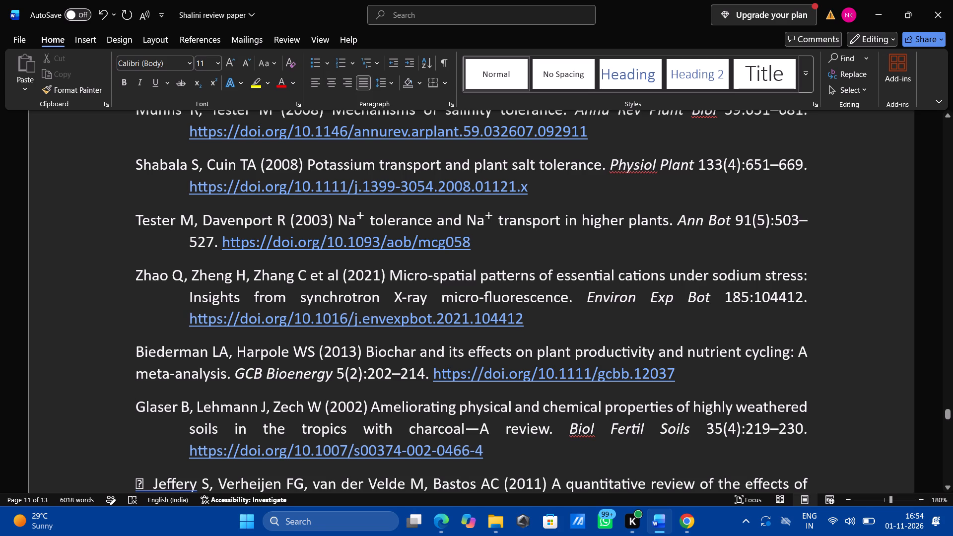
Reapply the hanging indent to the Biederman and Harpole (2013) reference.
left_click(137, 351)
key("ctrl+t")
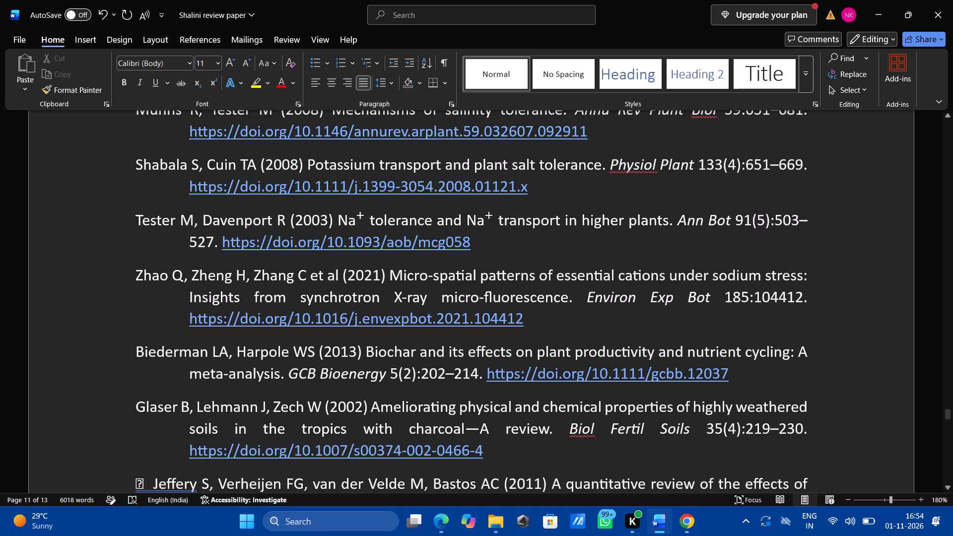
Give the Jeffery (2011) reference a hanging indent and delete the stray bullet symbol and spaces before it.
scroll(150, 351, "down", 1)
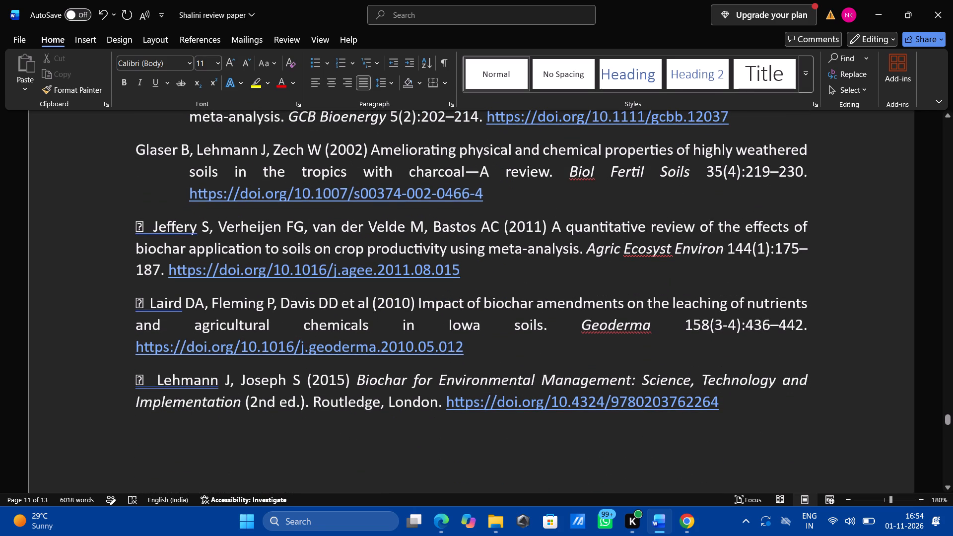
left_click(153, 230)
key("ctrl+t")
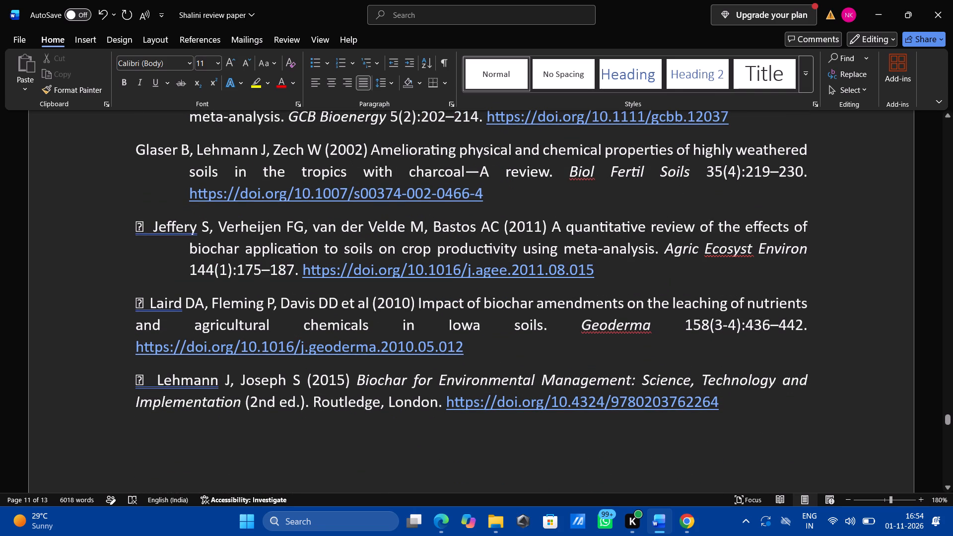
key("BackSpace")
key("BackSpace")
key("BackSpace")
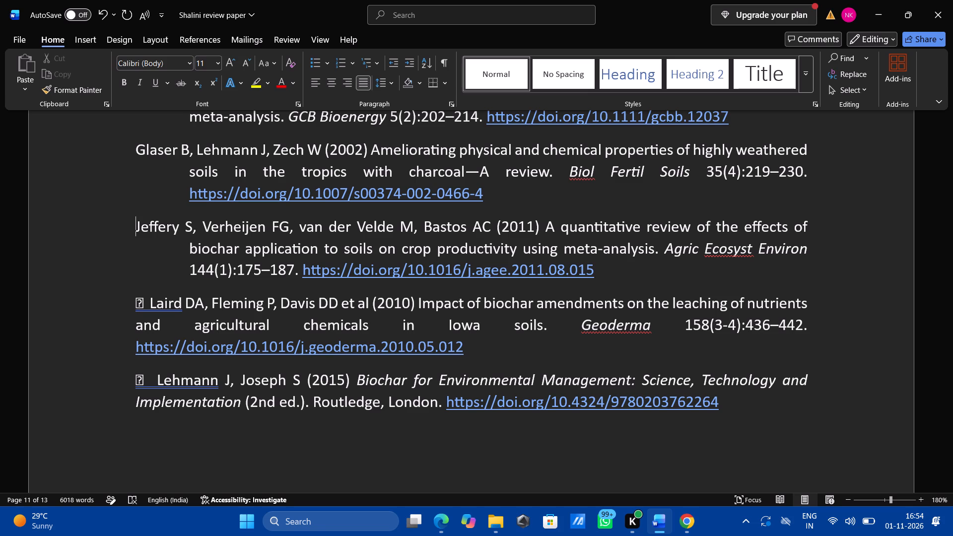
Remove the stray bullet symbol and spaces before the Laird (2010) reference and apply a hanging indent to the entry.
left_click(149, 305)
key("BackSpace")
key("BackSpace")
key("BackSpace")
key("ctrl+t")
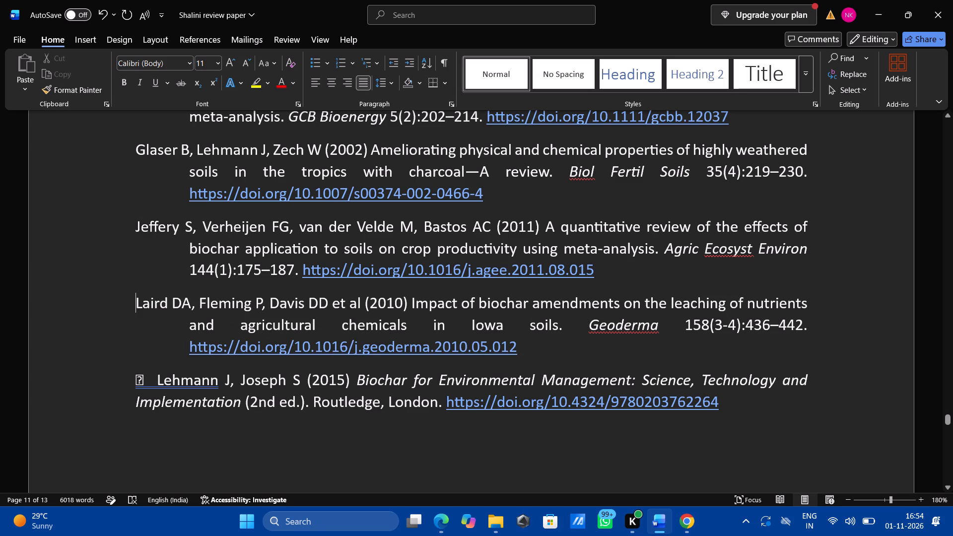
Clear the stray bullet symbol and gap before the Lehmann and Joseph (2015) reference and give it a hanging indent.
left_click(156, 376)
key("BackSpace")
key("BackSpace")
key("BackSpace")
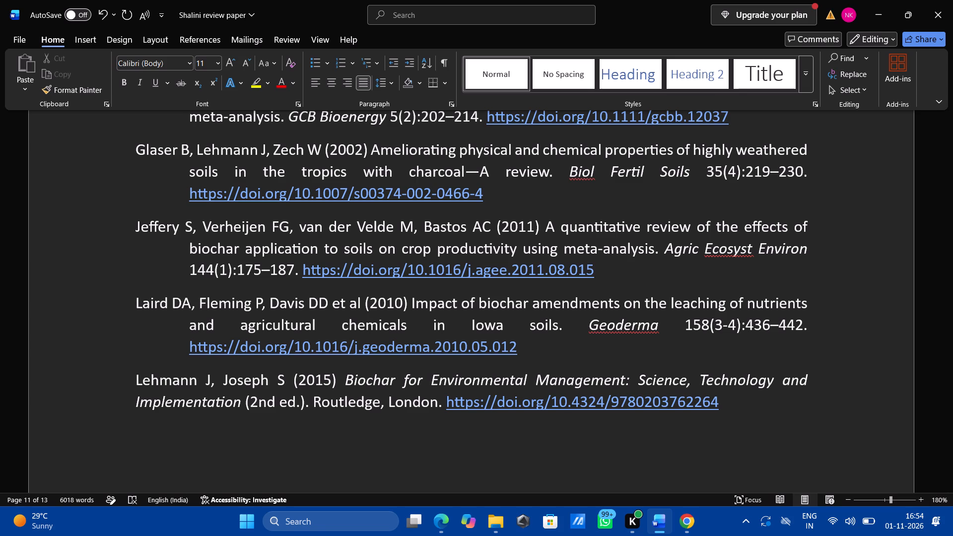
key("ctrl+t")
Delete the stray bullet symbol and spaces before the Liu (2018) biochar reference and format it with a hanging indent.
scroll(156, 376, "down", 2)
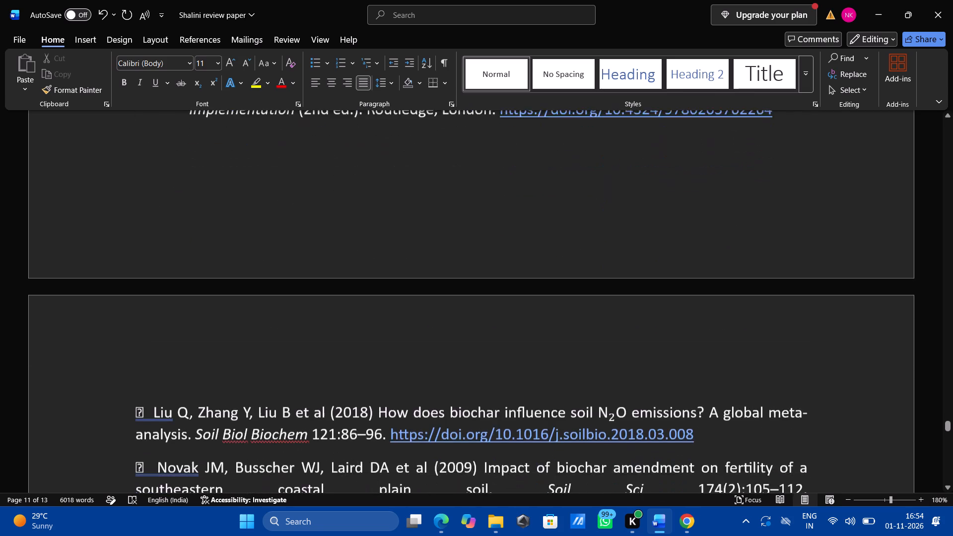
scroll(156, 376, "down", 1)
left_click(153, 373)
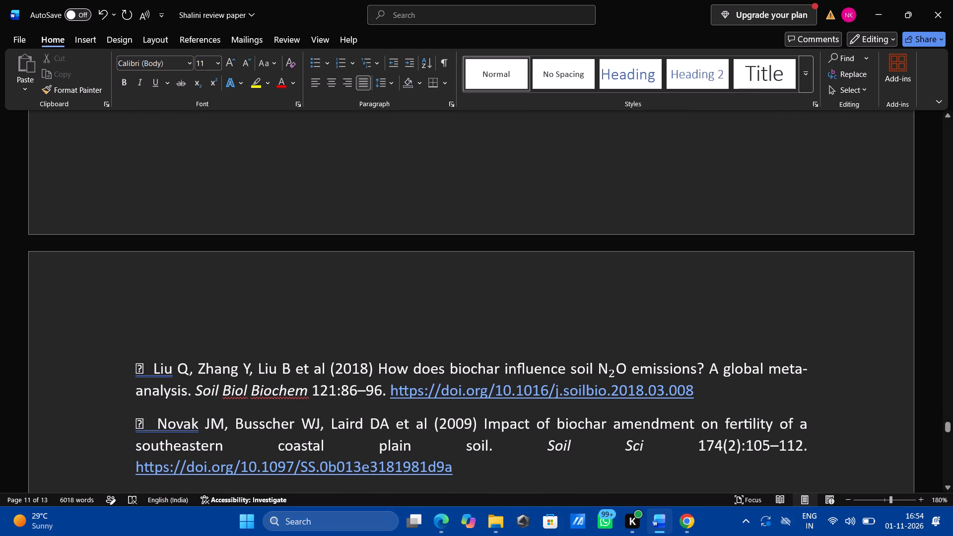
key("BackSpace")
key("BackSpace")
key("BackSpace")
key("ctrl+t")
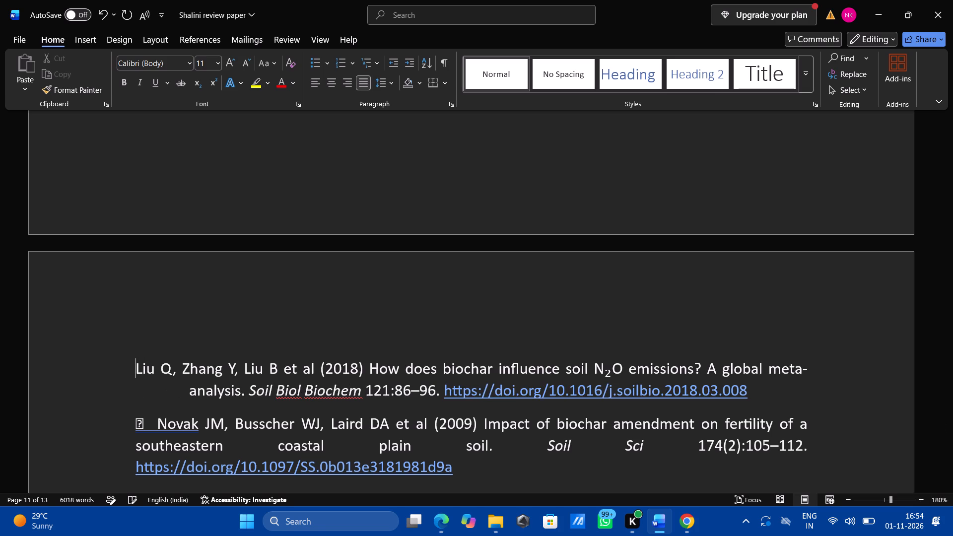
Delete the stray bullet symbol and spaces before the Novak (2009) reference and apply a hanging indent to it.
left_click(157, 425)
key("BackSpace")
key("BackSpace")
key("BackSpace")
key("ctrl+t")
Remove the stray bullet symbol and gap before the Steiner (2007) reference and give the entry a hanging indent.
scroll(157, 425, "down", 1)
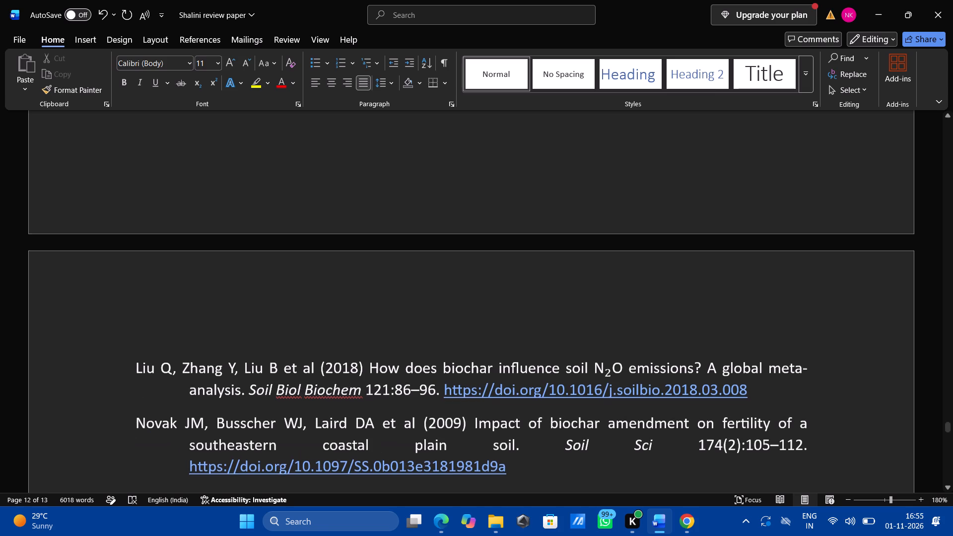
scroll(157, 425, "down", 1)
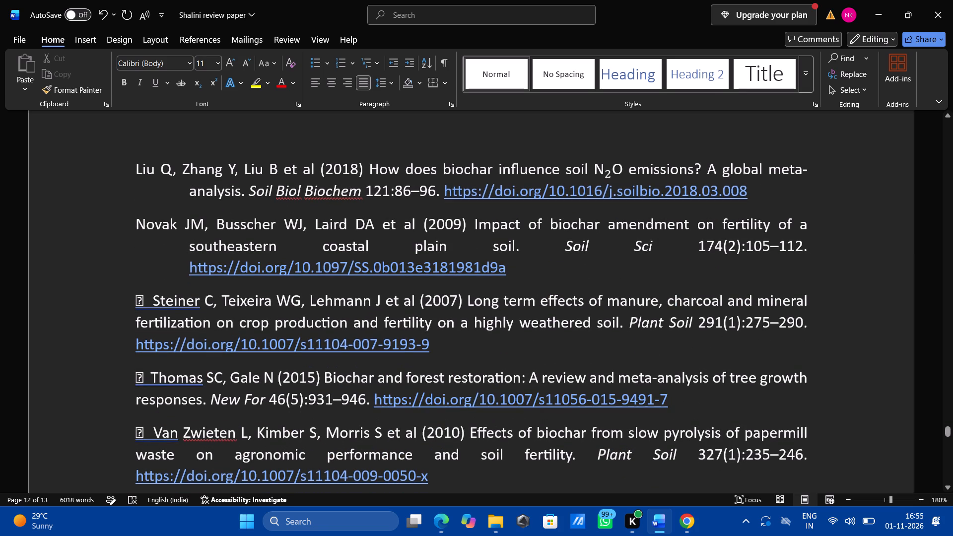
left_click(154, 306)
key("BackSpace")
key("BackSpace")
key("BackSpace")
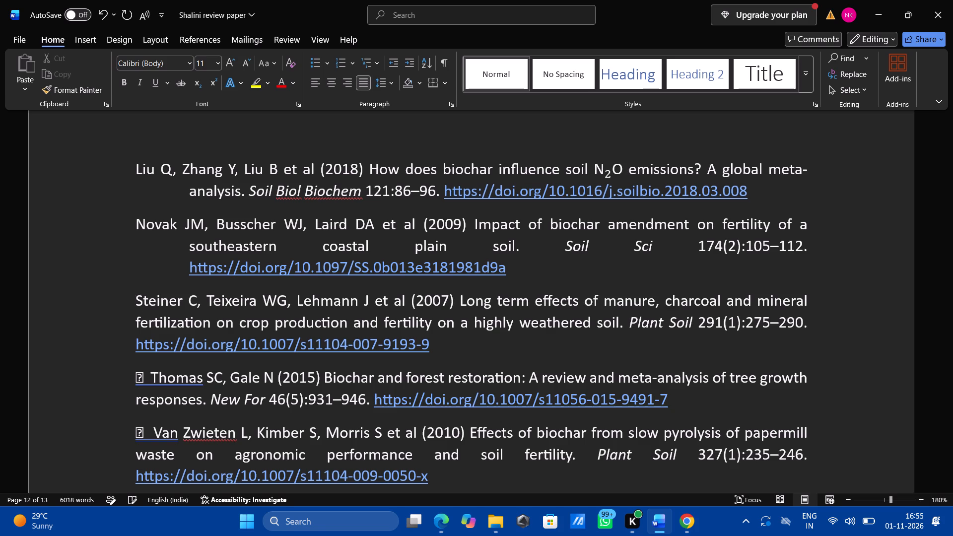
key("ctrl+t")
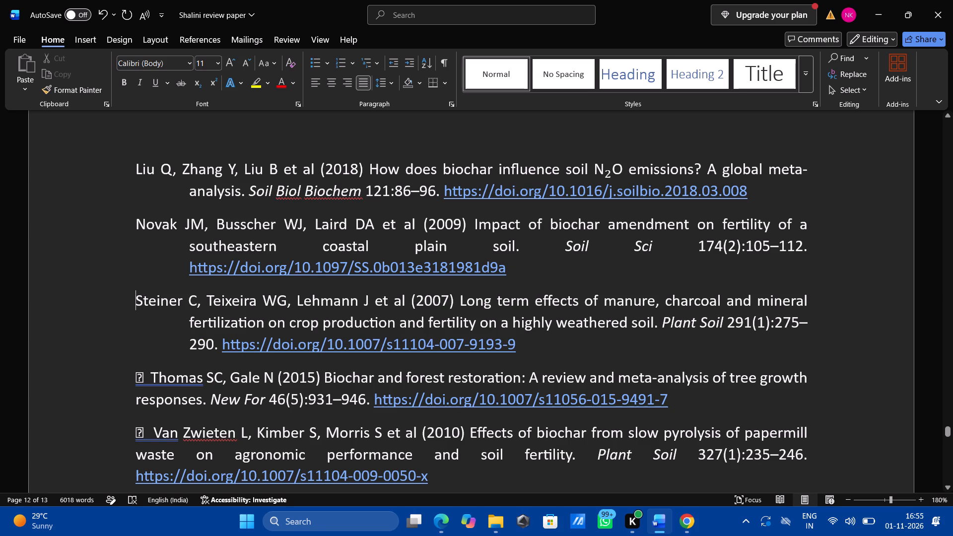
Clear the stray bullet symbol and spaces before the Thomas and Gale (2015) reference and format it with a hanging indent.
left_click(152, 382)
key("BackSpace")
key("BackSpace")
key("BackSpace")
key("ctrl+t")
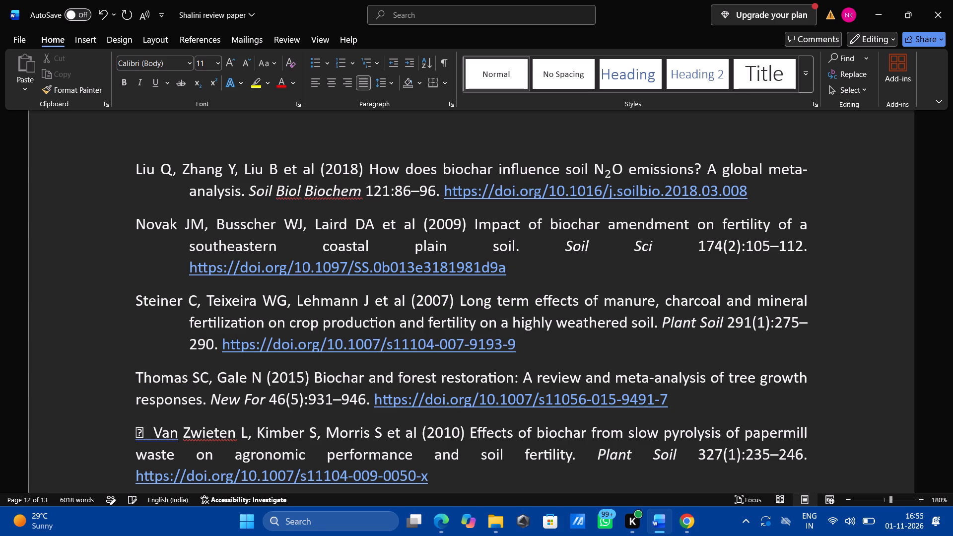
Delete the stray bullet symbol and spaces before the Van Zwieten (2010) reference and set the entry left-aligned with a single-level hanging indent.
scroll(152, 382, "down", 1)
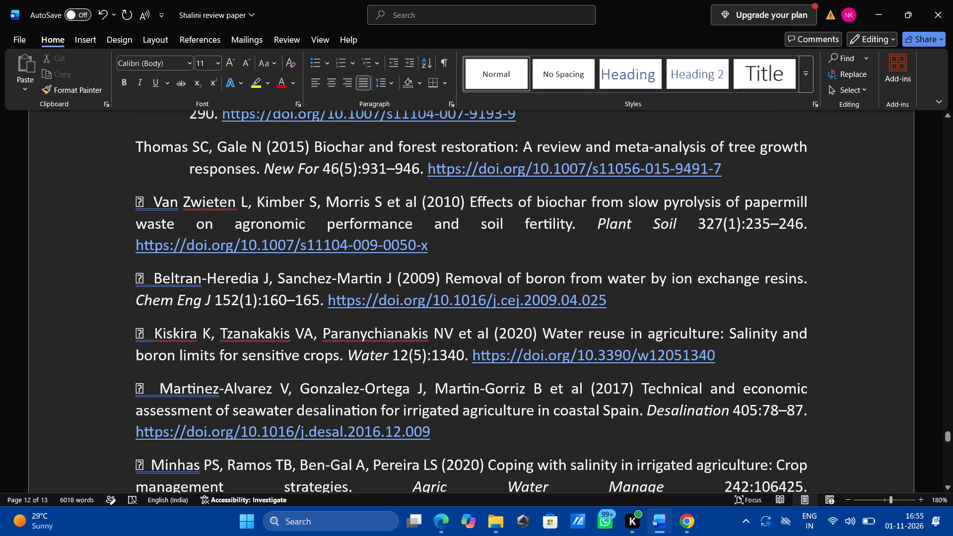
left_click(152, 199)
key("BackSpace")
key("BackSpace")
key("BackSpace")
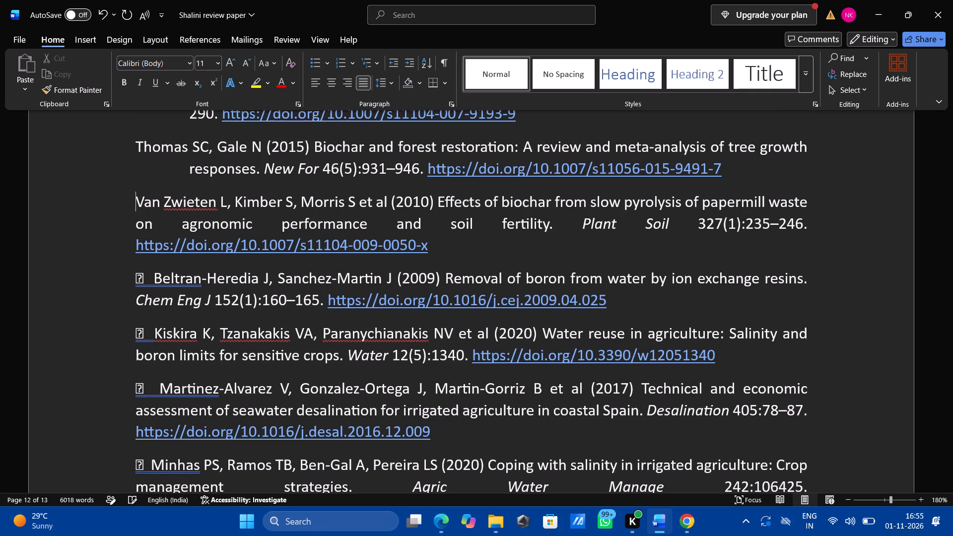
key("ctrl+t")
key("ctrl+r")
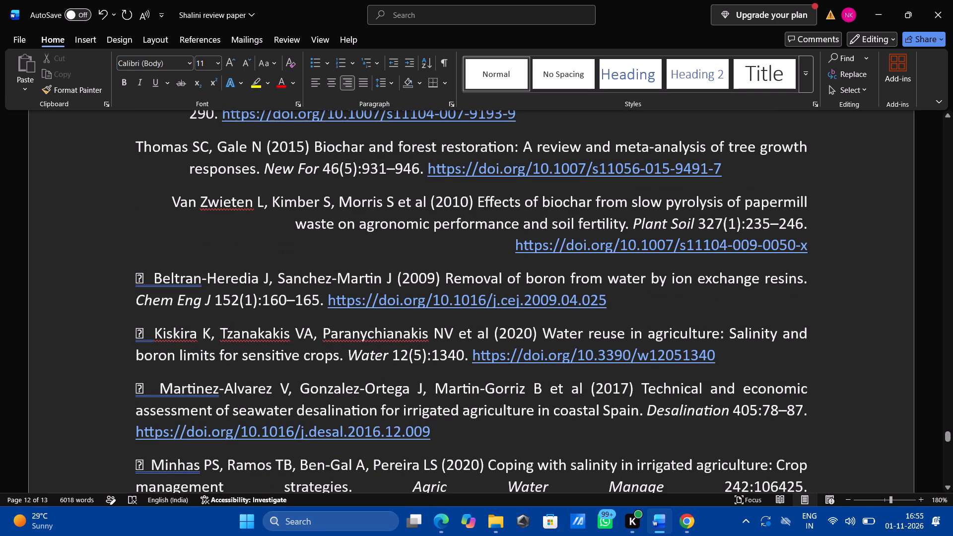
key("BackSpace")
key("BackSpace")
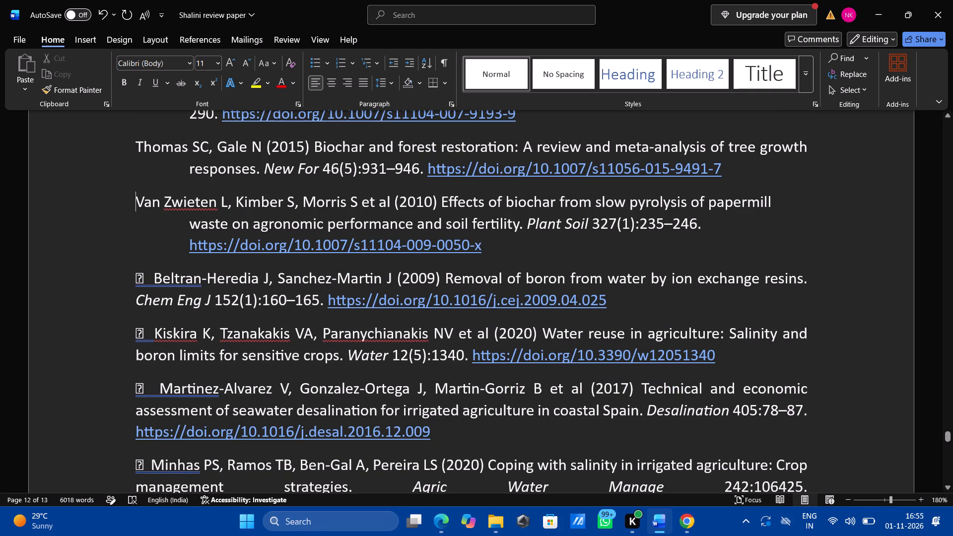
key("ctrl+t")
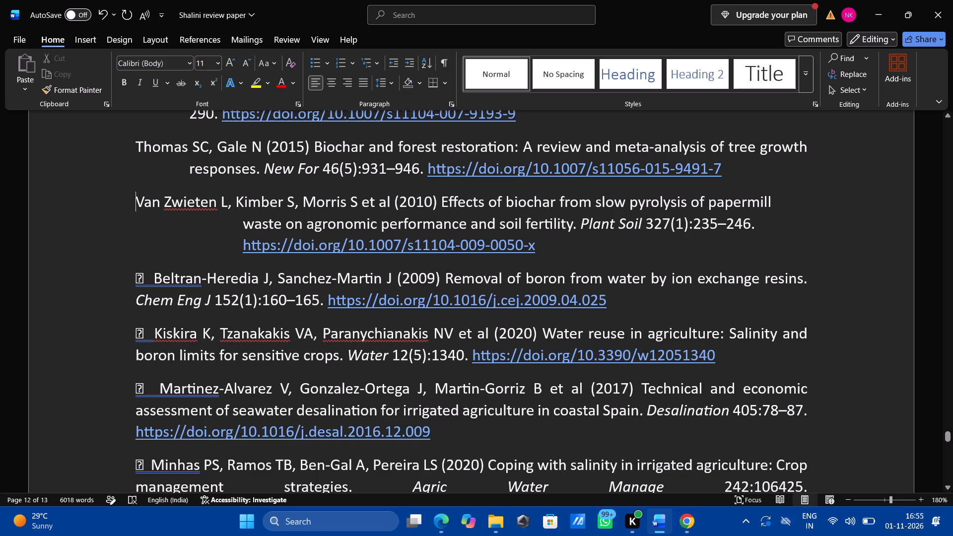
key("BackSpace")
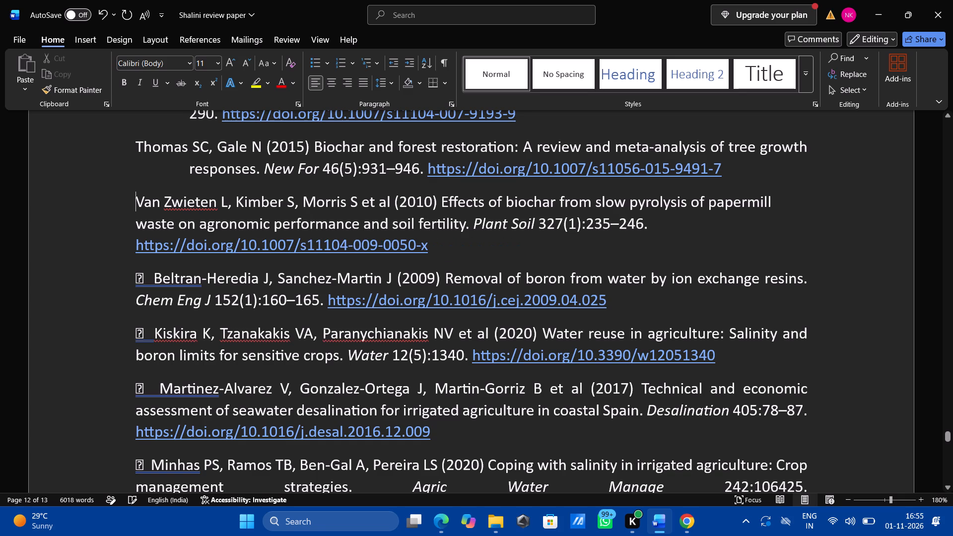
key("ctrl+t")
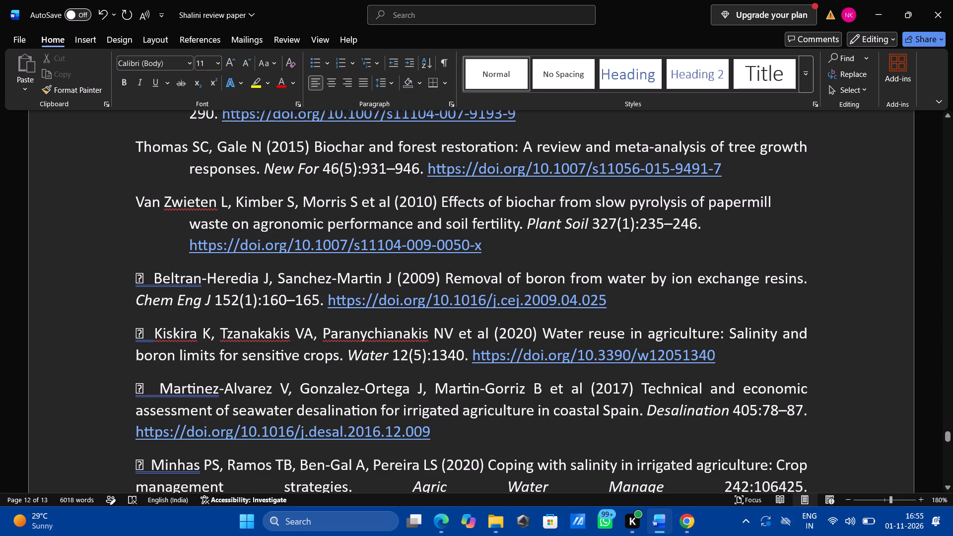
Remove the stray bullet symbol and spaces before the Beltran-Heredia (2009) boron reference and apply a hanging indent.
left_click(155, 277)
key("BackSpace")
key("BackSpace")
key("BackSpace")
key("ctrl+t")
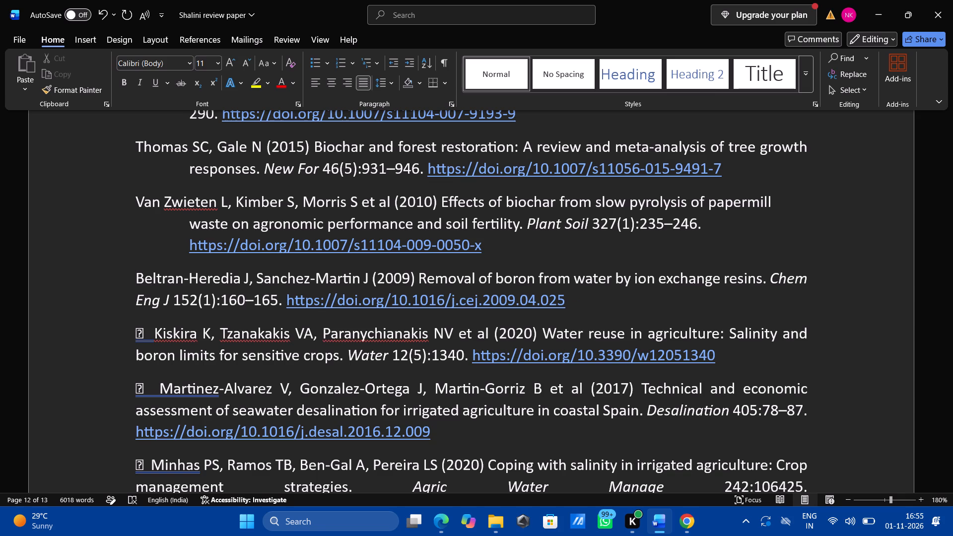
Clear the stray bullet symbol and gap before the Kiskira (2020) water reuse reference and give it a hanging indent.
left_click(155, 340)
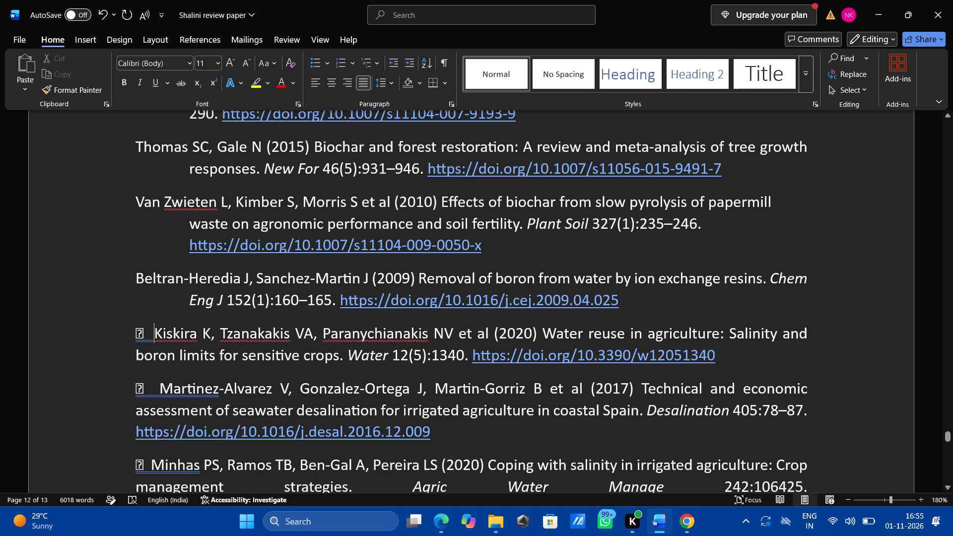
key("BackSpace")
key("BackSpace")
key("BackSpace")
key("ctrl+t")
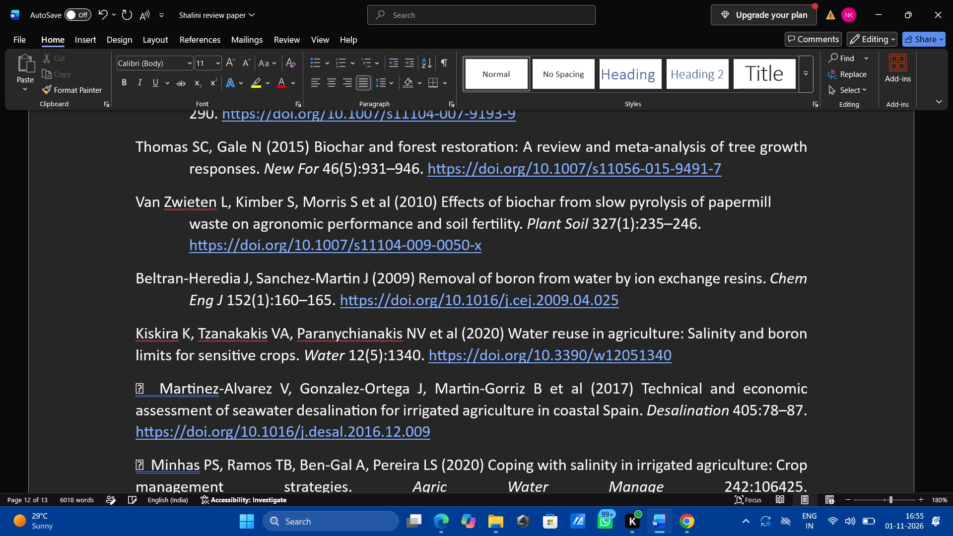
Delete the stray bullet symbol and spaces before the Martinez-Alvarez (2017) reference and format the entry with a hanging indent.
left_click(160, 395)
key("BackSpace")
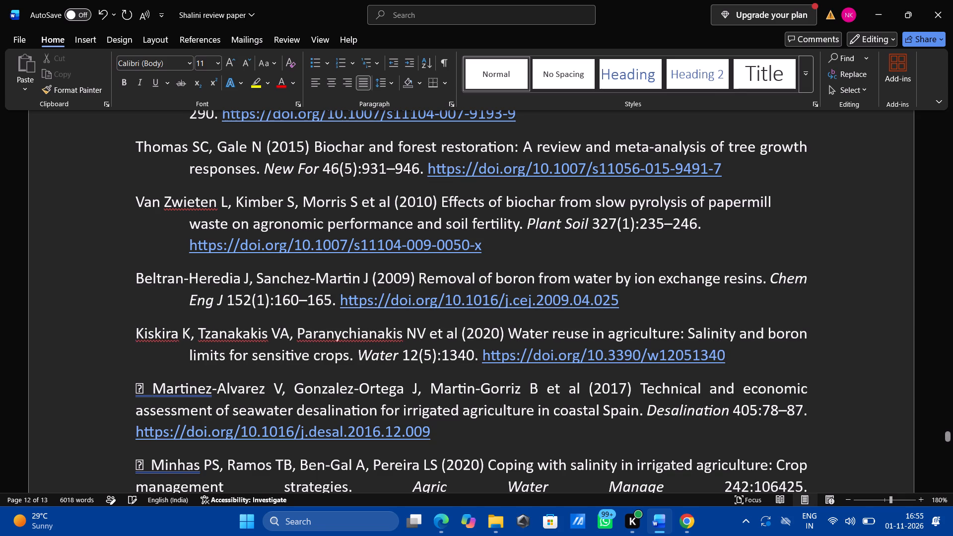
key("BackSpace")
key("BackSpace")
key("ctrl+t")
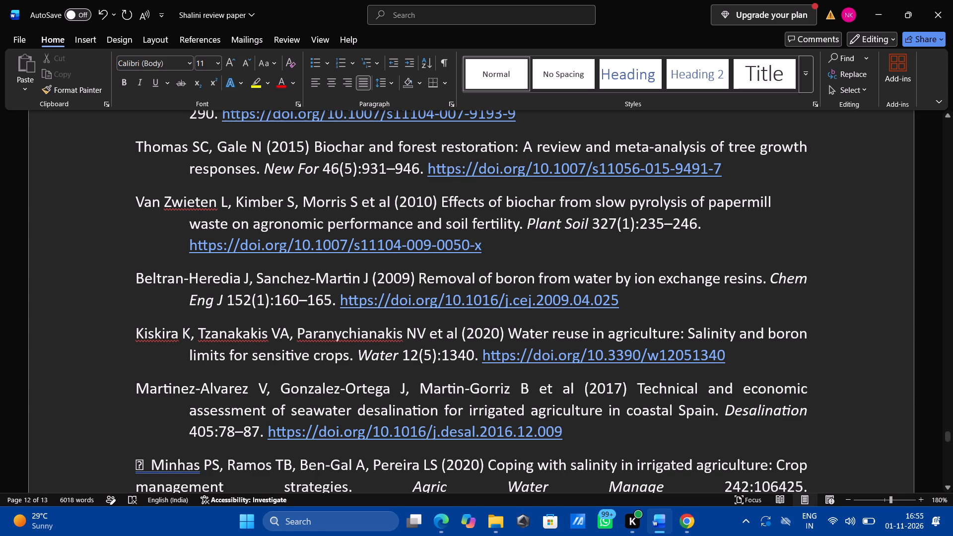
Remove the stray bullet symbol and spaces before the Minhas (2020) salinity reference and apply a hanging indent to it.
left_click(150, 465)
key("BackSpace")
key("BackSpace")
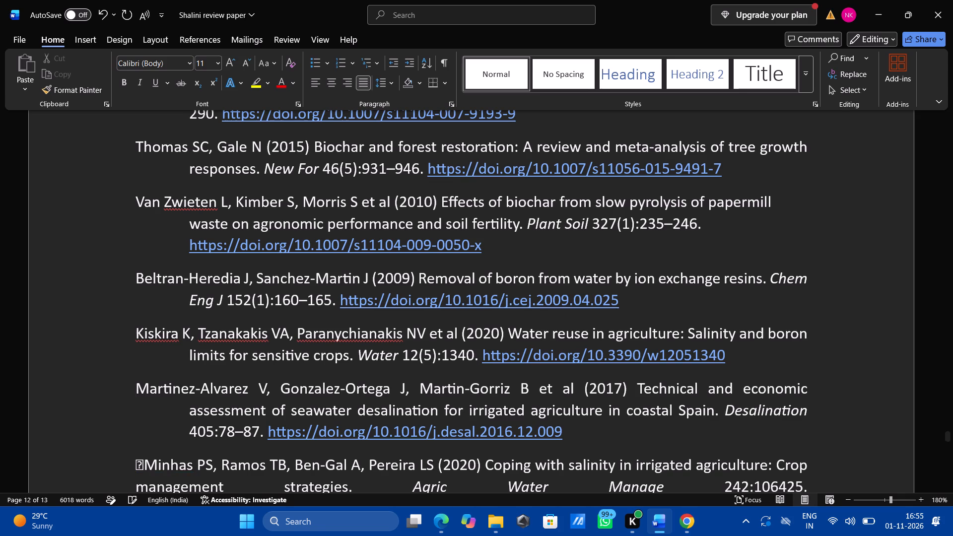
key("BackSpace")
key("ctrl+t")
Clear the stray bullet symbol and gap before the Rizzuti and Cohen (2020) reference and give the entry a hanging indent.
scroll(150, 465, "down", 1)
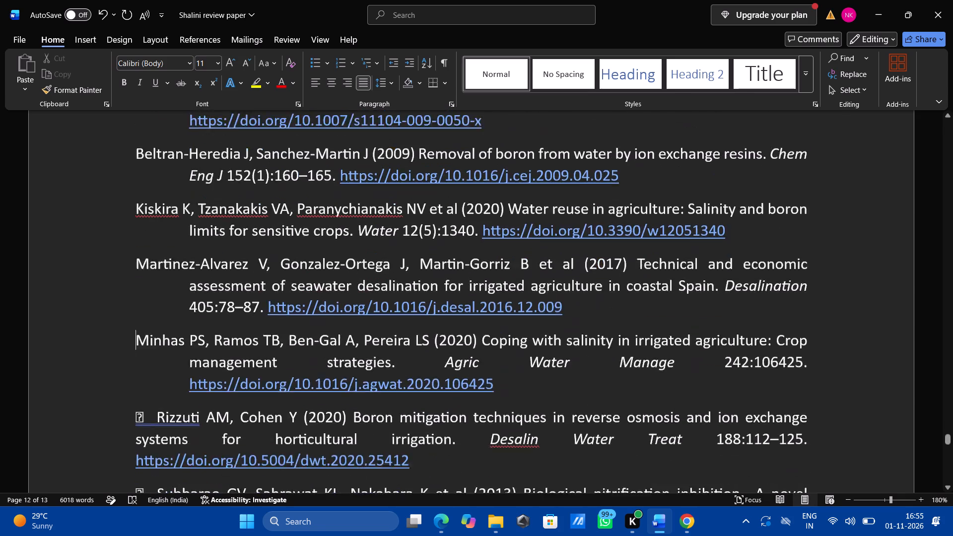
scroll(150, 465, "down", 1)
scroll(247, 326, "up", 3)
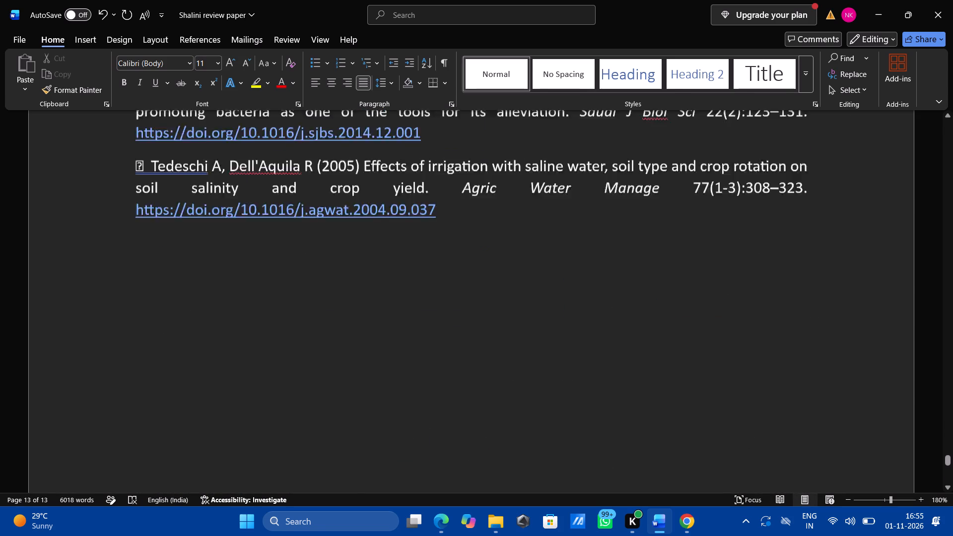
scroll(247, 326, "up", 5)
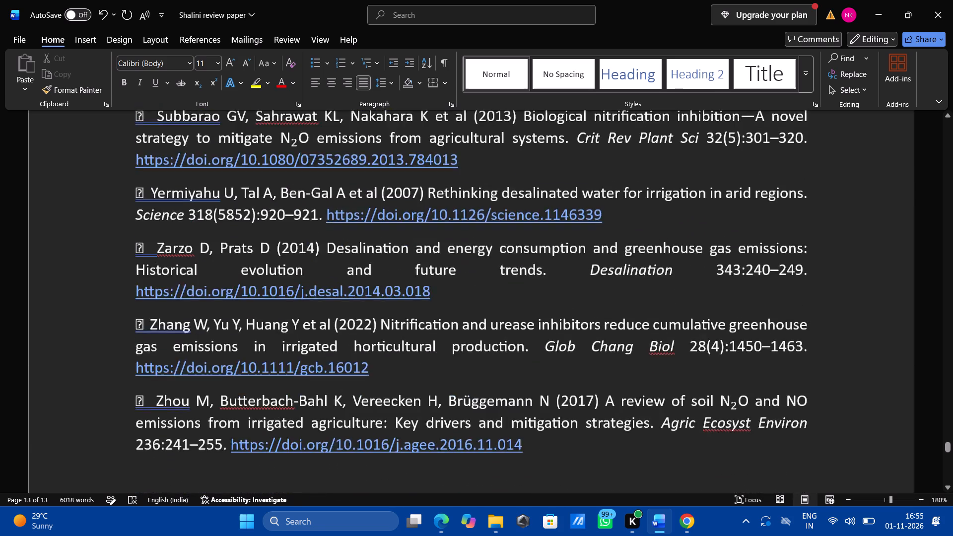
scroll(247, 326, "up", 4)
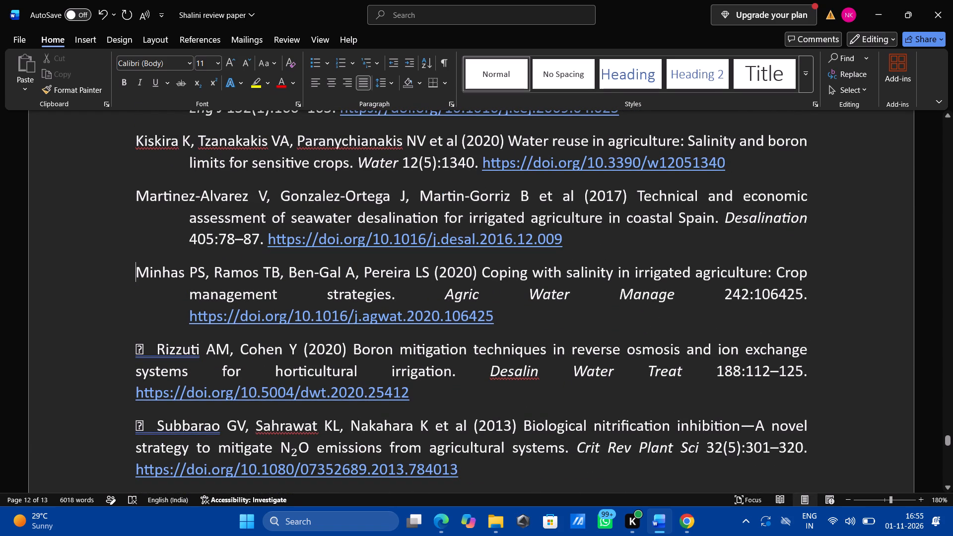
left_click(156, 351)
key("BackSpace")
key("BackSpace")
key("BackSpace")
key("ctrl+t")
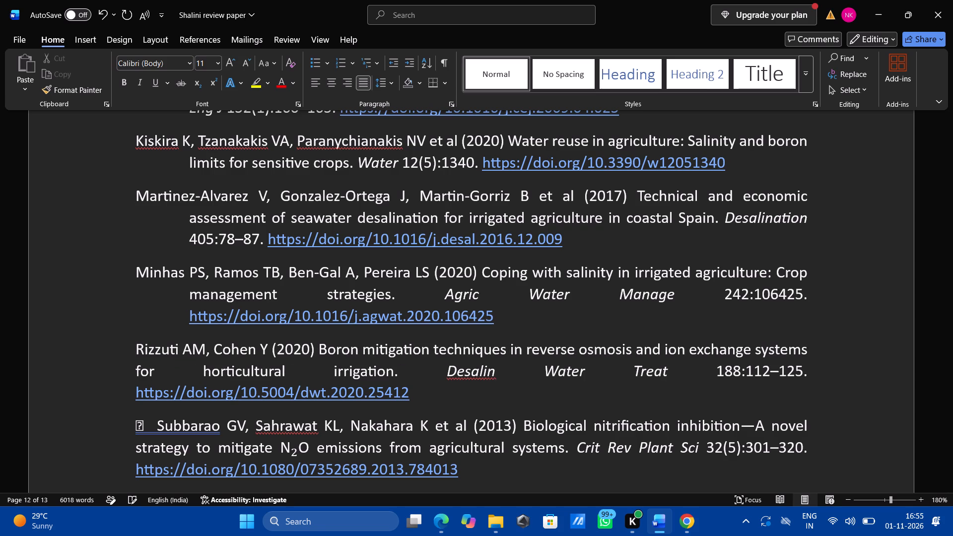
Delete the stray bullet symbol and spaces before the Subbarao (2013) reference and format it with a hanging indent.
left_click(156, 424)
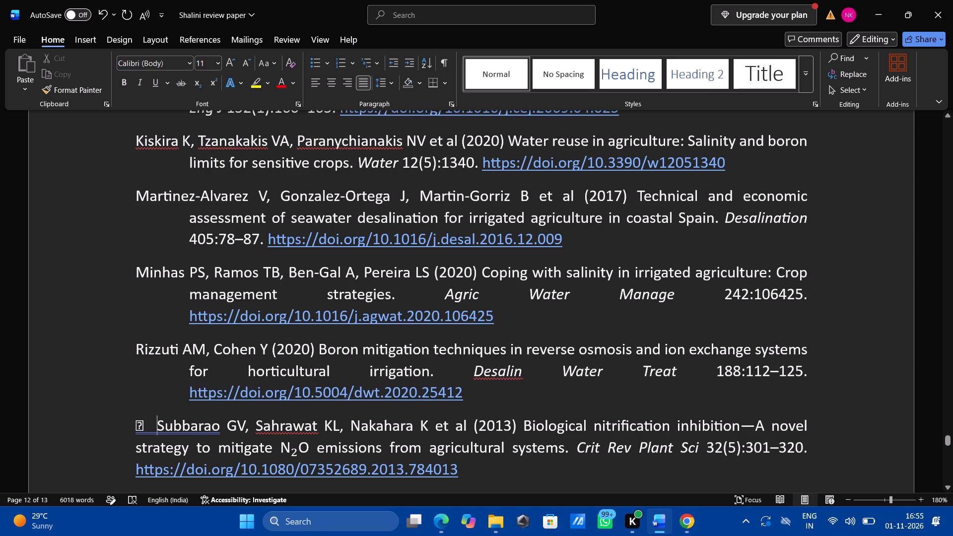
key("BackSpace")
key("BackSpace")
key("BackSpace")
key("ctrl+t")
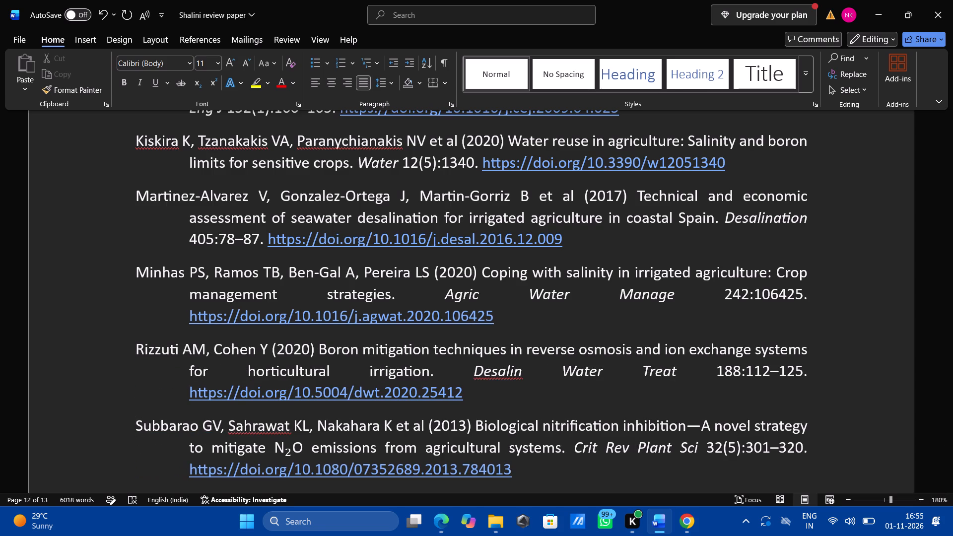
Remove the stray bullet symbol and spaces before the Yermiyahu (2007) reference and apply a hanging indent to the entry.
scroll(156, 424, "down", 1)
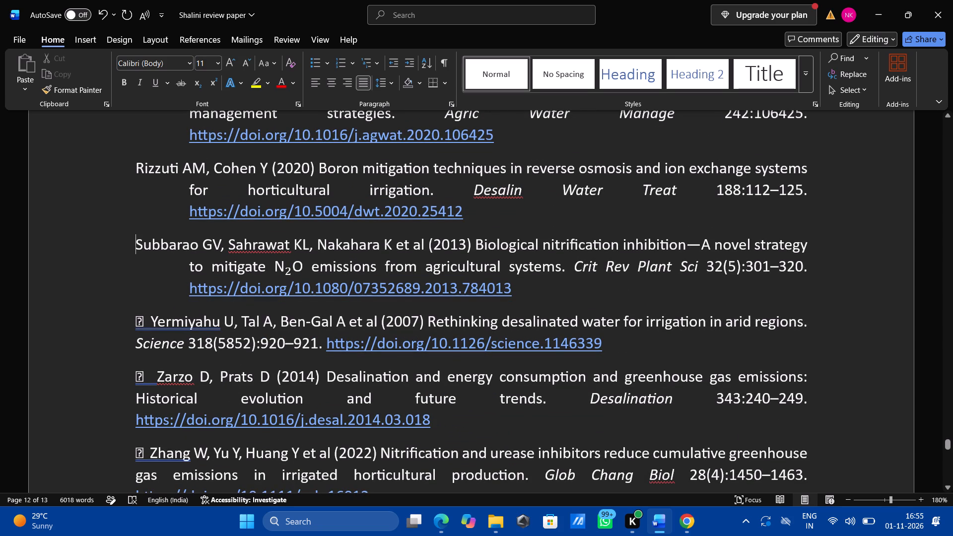
left_click(150, 322)
key("BackSpace")
key("BackSpace")
key("BackSpace")
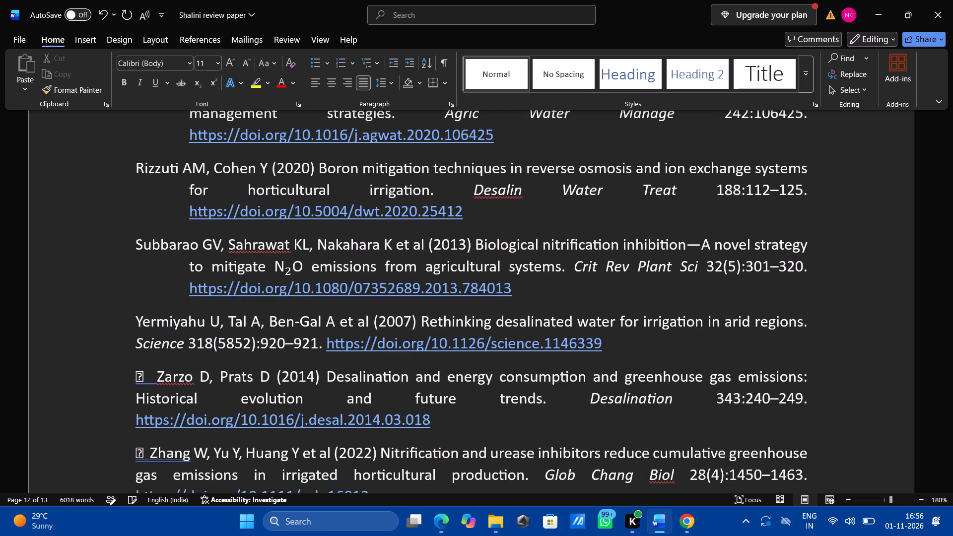
key("ctrl+t")
Clear the stray bullet symbol and gap before the Zarzo and Prats (2014) reference and give it a hanging indent.
left_click(157, 370)
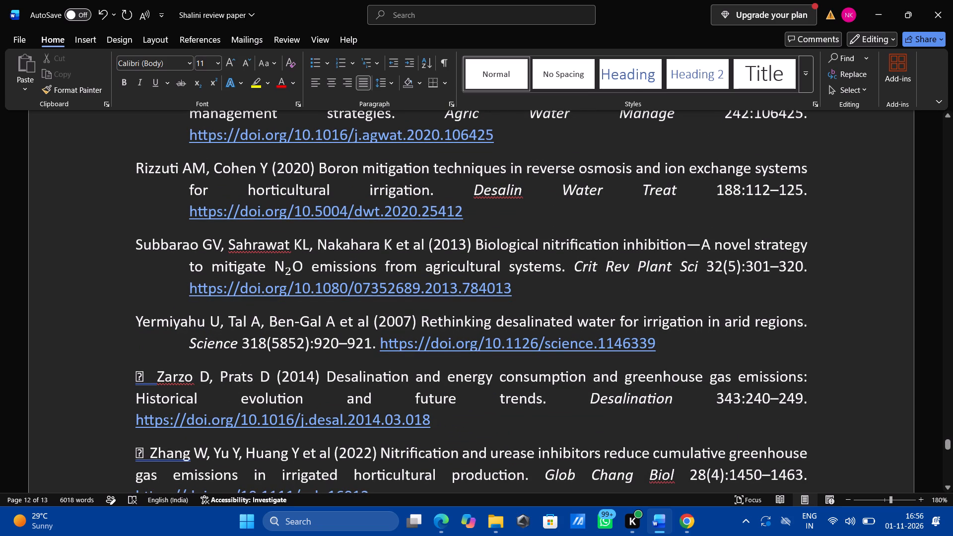
key("BackSpace")
key("BackSpace")
key("BackSpace")
key("ctrl+t")
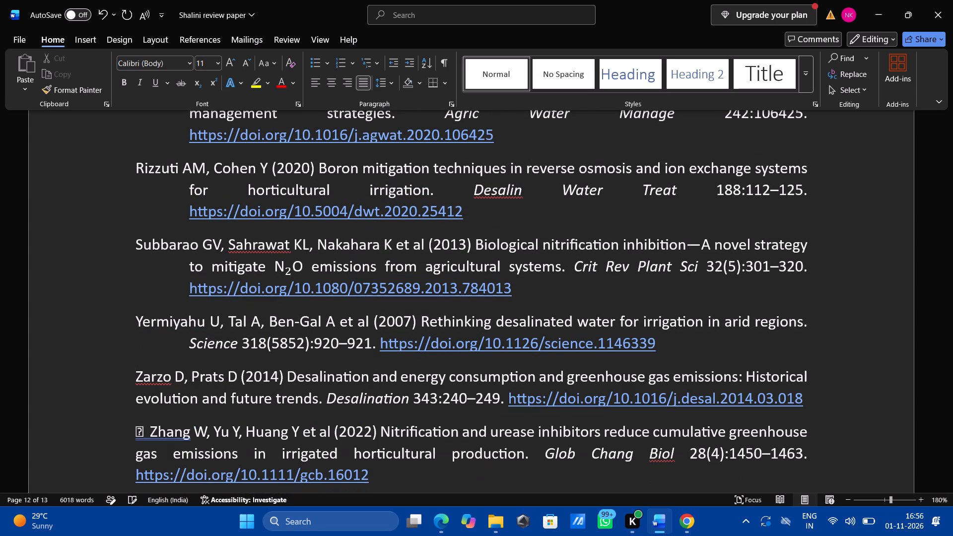
Delete the stray bullet symbol and space before the Zhang (2022) reference and format the entry with a hanging indent.
left_click(151, 449)
key("BackSpace")
key("BackSpace")
key("BackSpace")
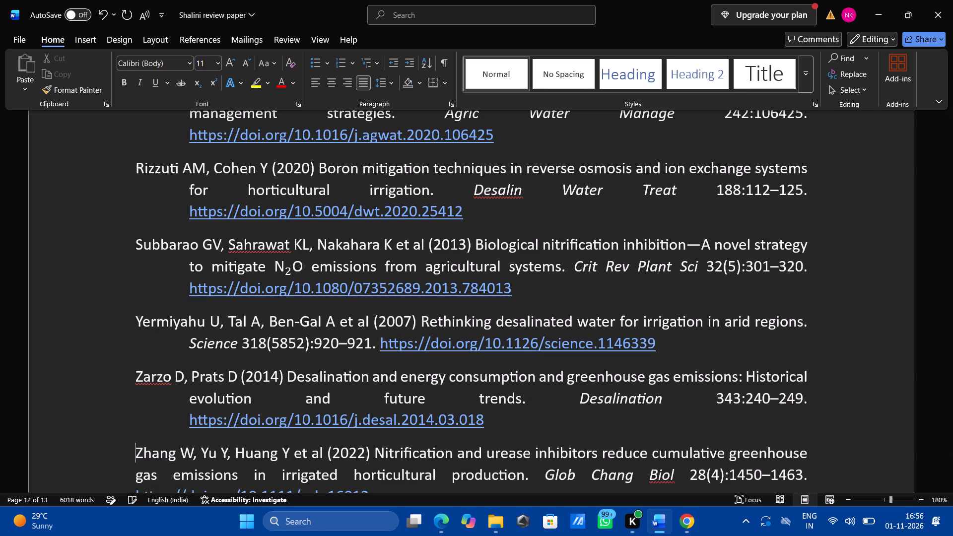
key("ctrl+t")
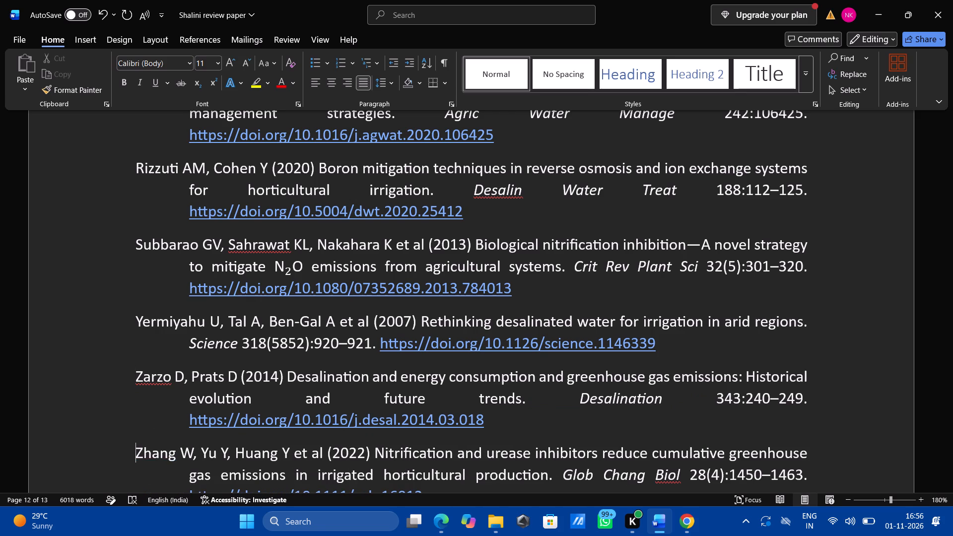
Delete the stray bullet symbol and spaces before the Zhou (2017) reference and format it with a hanging indent.
scroll(151, 449, "down", 1)
left_click(154, 369)
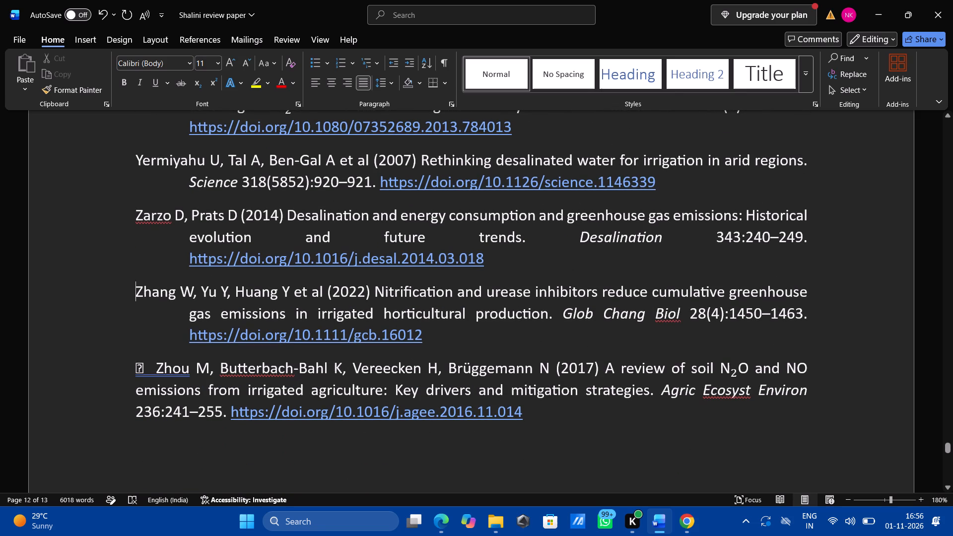
key("BackSpace")
key("BackSpace")
key("BackSpace")
key("ctrl+t")
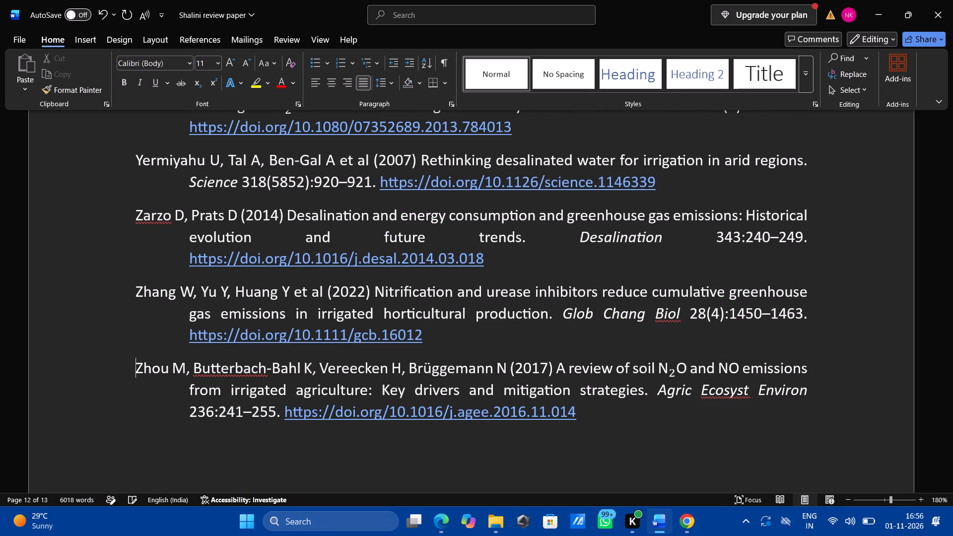
Remove the stray bullet symbol and gap before the Bartholomeus (2023) reference and apply a hanging indent to the entry.
scroll(154, 369, "down", 1)
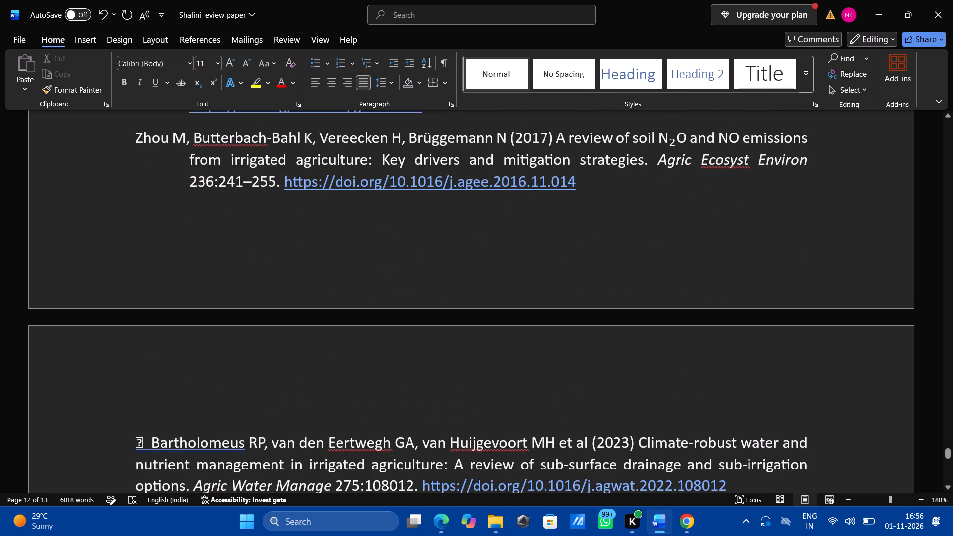
left_click(153, 440)
key("BackSpace")
key("BackSpace")
key("BackSpace")
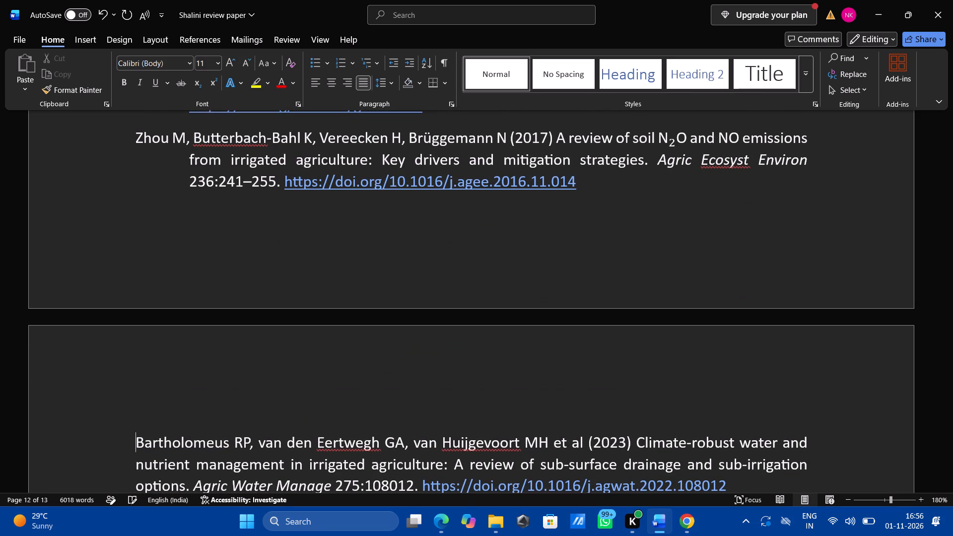
key("ctrl+t")
Clear the stray bullet symbol and spaces before the Corwin (2021) reference and give it a hanging indent.
scroll(153, 440, "down", 1)
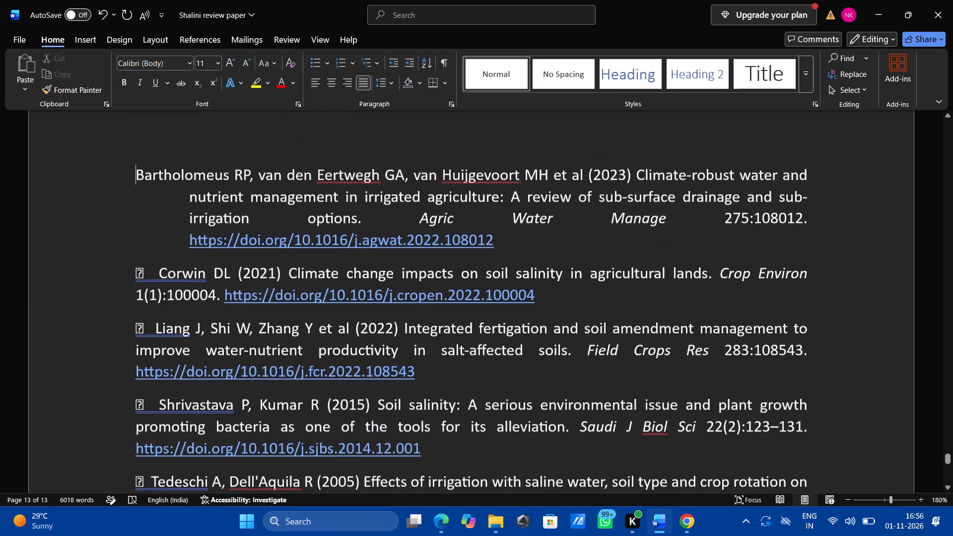
left_click(159, 274)
key("BackSpace")
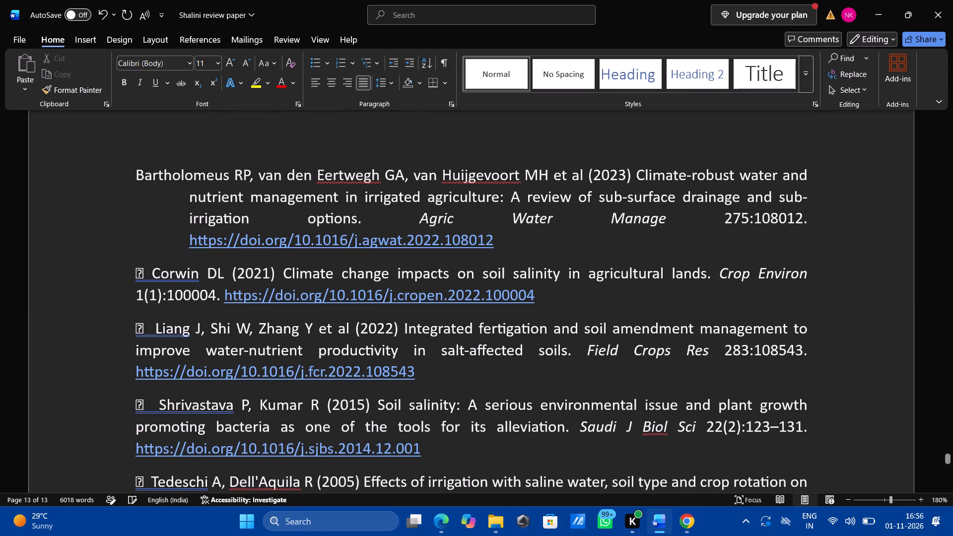
key("BackSpace")
key("BackSpace")
key("ctrl+t")
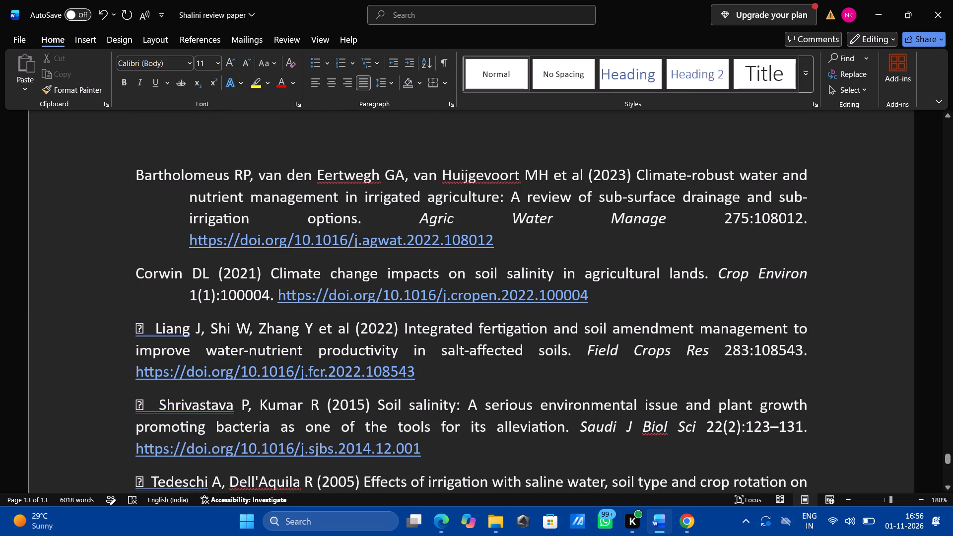
Delete the stray bullet symbol and spaces before the Liang (2022) reference and format the entry with a hanging indent.
left_click(154, 331)
key("BackSpace")
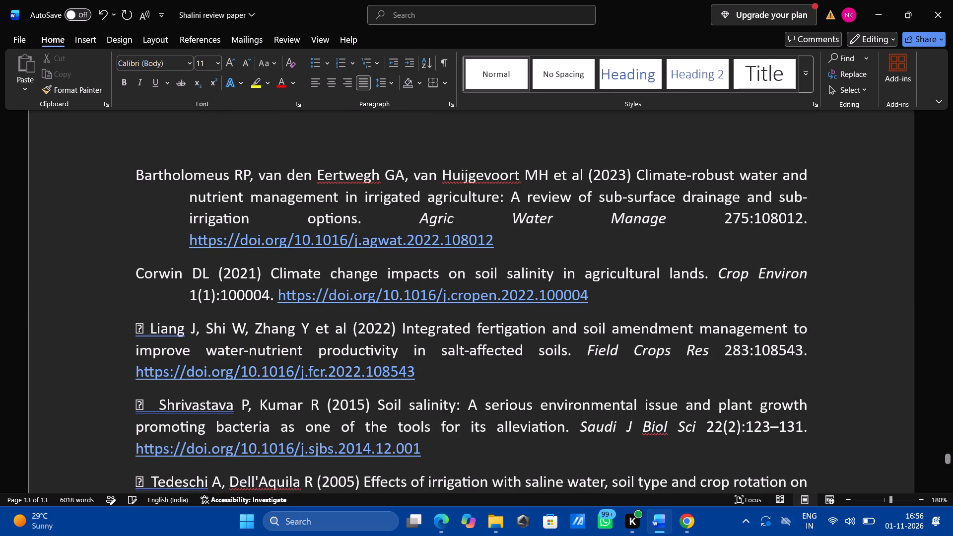
key("BackSpace")
key("BackSpace")
key("ctrl+t")
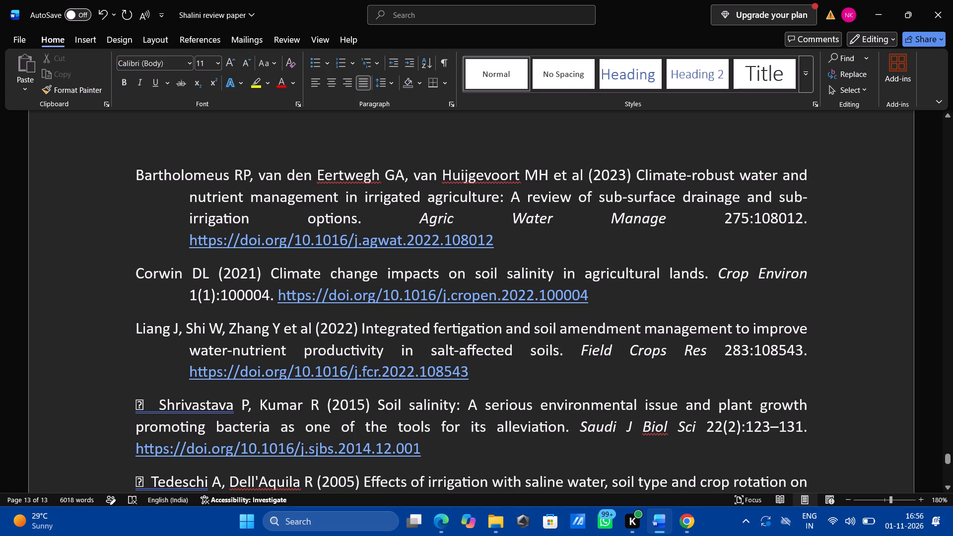
Remove the stray bullet symbol and gap before the Shrivastava and Kumar (2015) reference and apply a hanging indent.
left_click(160, 405)
key("BackSpace")
key("BackSpace")
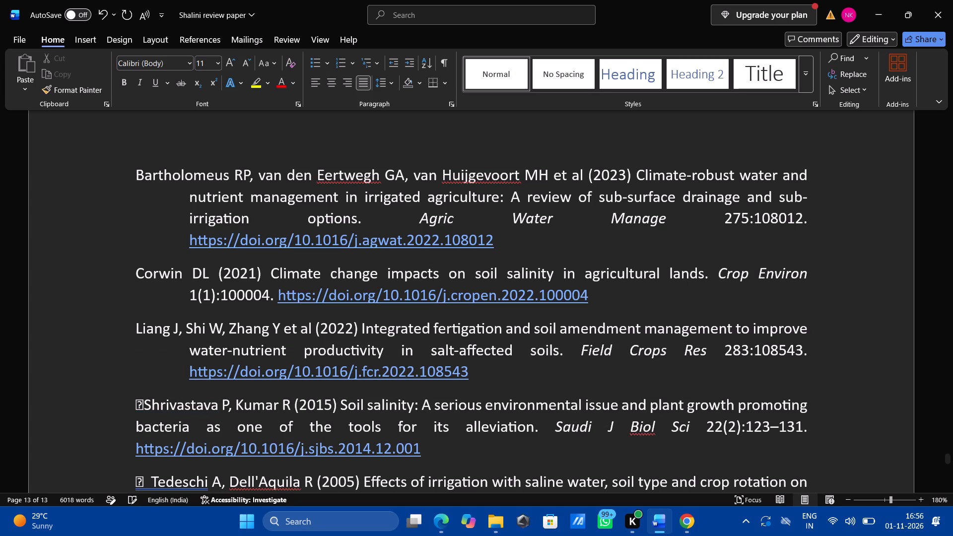
key("BackSpace")
key("ctrl+t")
Delete the stray bullet symbol and spaces before the Tedeschi and Dell'Aquila (2005) reference and give it a hanging indent.
scroll(160, 405, "down", 1)
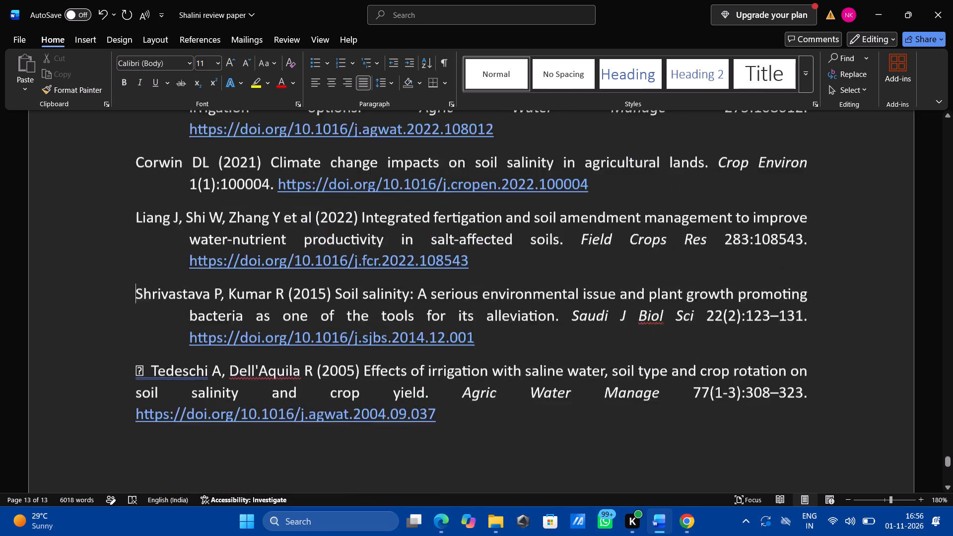
scroll(160, 405, "down", 1)
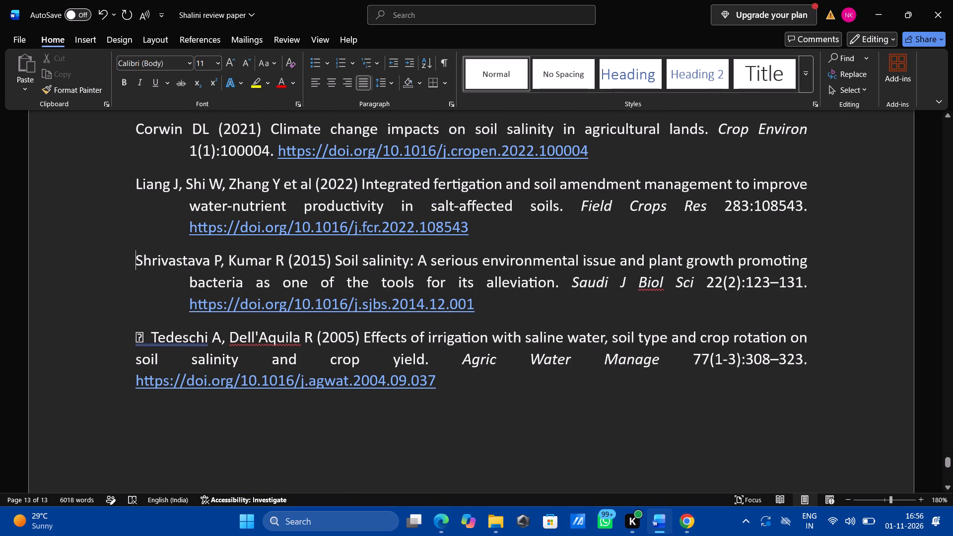
left_click(152, 340)
key("BackSpace")
key("BackSpace")
key("BackSpace")
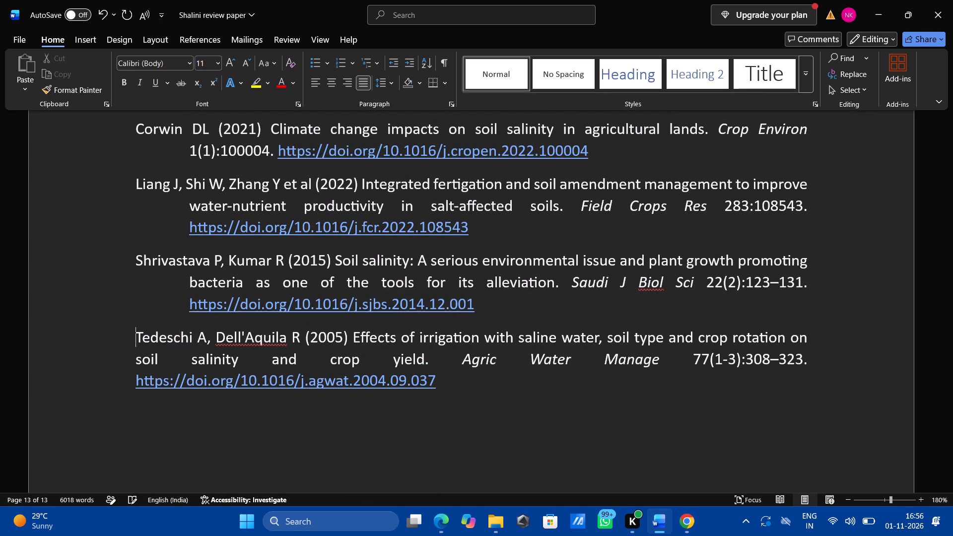
key("ctrl+t")
Join the over-indented Matzner and Borken (2008) reference to the Kopittke (2018) entry and separate it again with a page break.
scroll(152, 340, "up", 1)
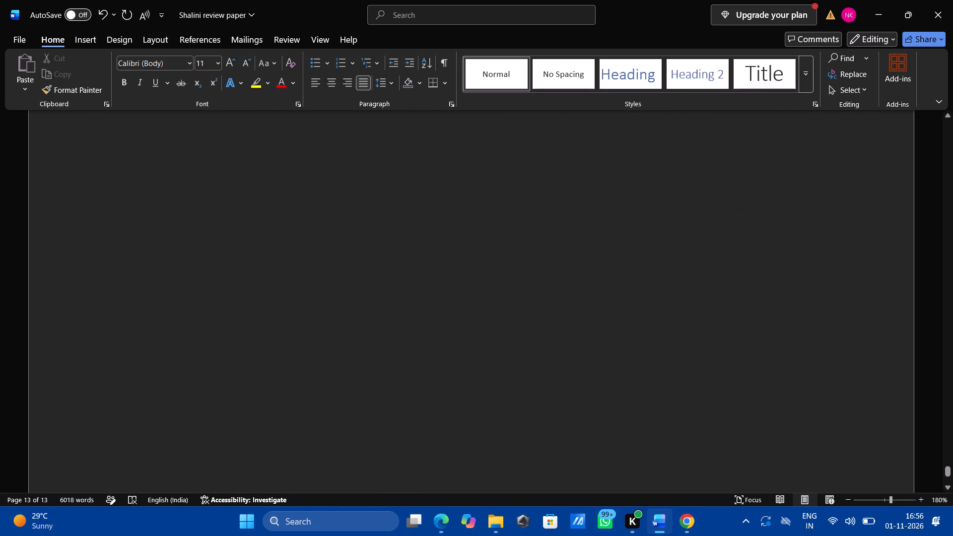
scroll(152, 340, "up", 3)
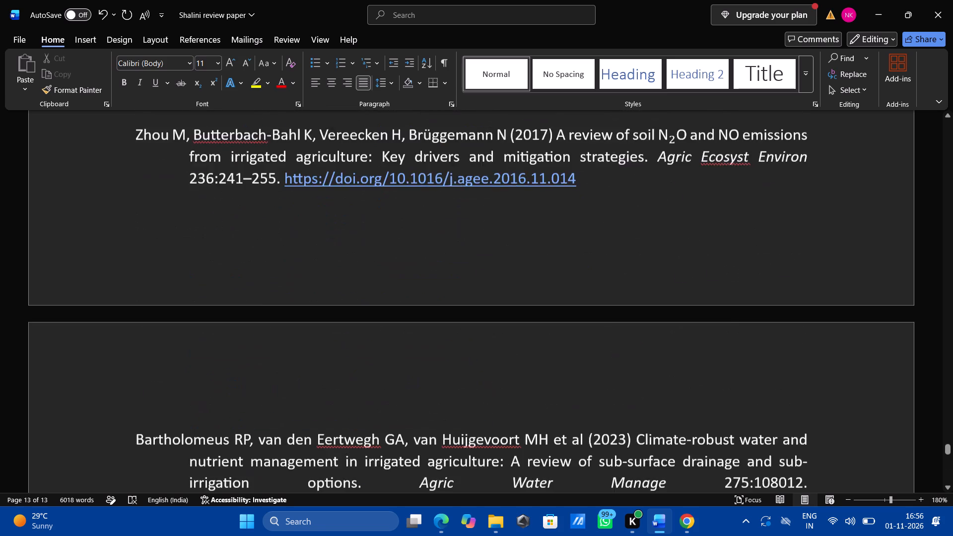
scroll(152, 340, "up", 6)
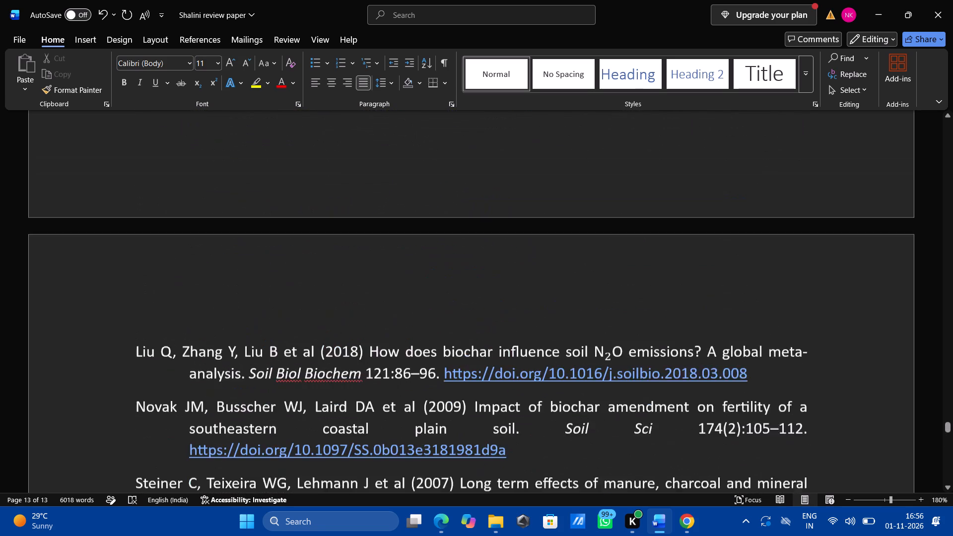
scroll(152, 340, "up", 6)
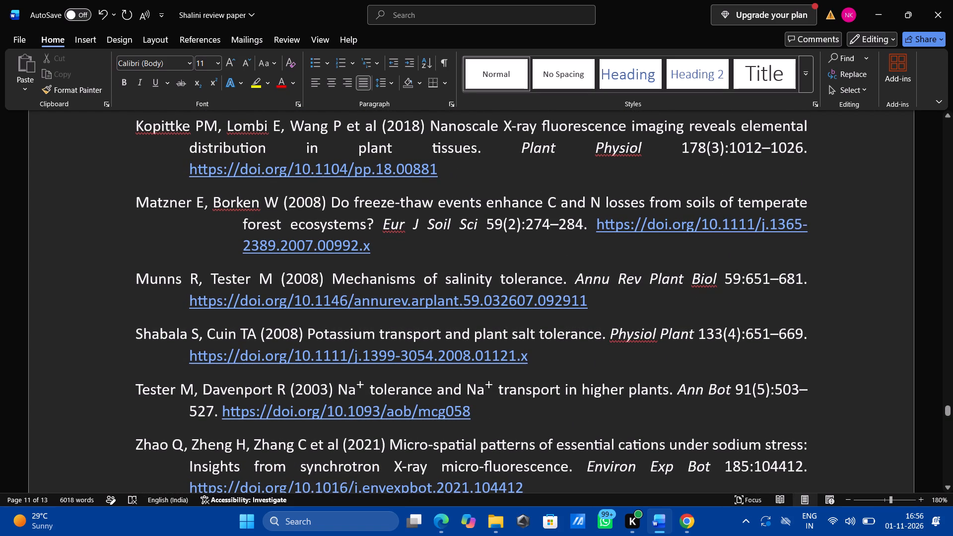
left_click(137, 201)
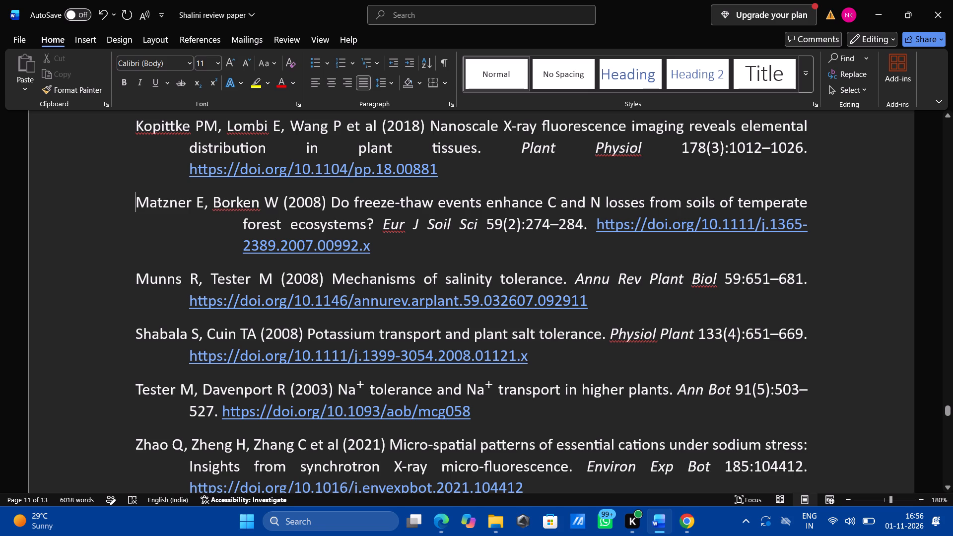
key("ctrl+BackSpace")
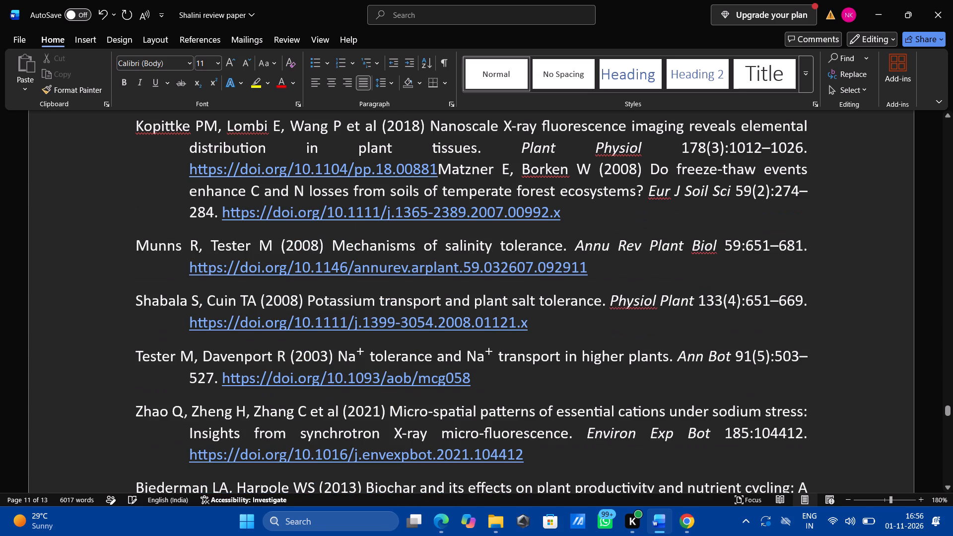
key("ctrl+Return")
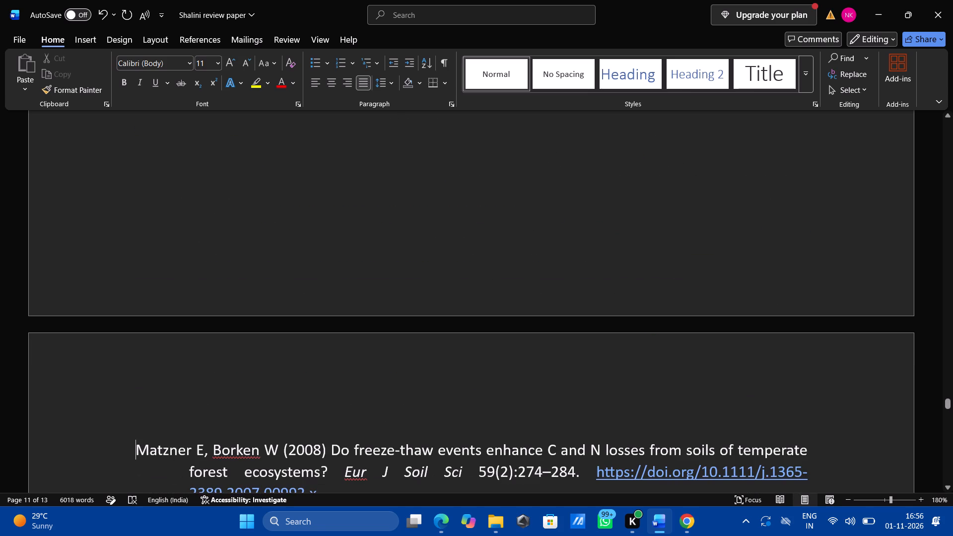
Remove the page break before the Matzner and Borken (2008) reference and clear its indent, keeping it as a separate entry.
scroll(137, 201, "up", 4)
scroll(137, 201, "down", 1)
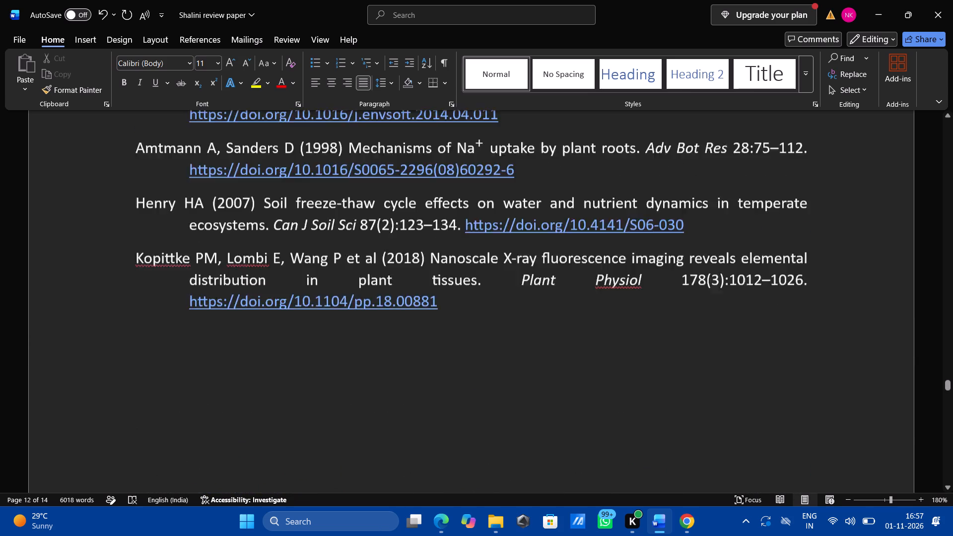
scroll(137, 201, "down", 1)
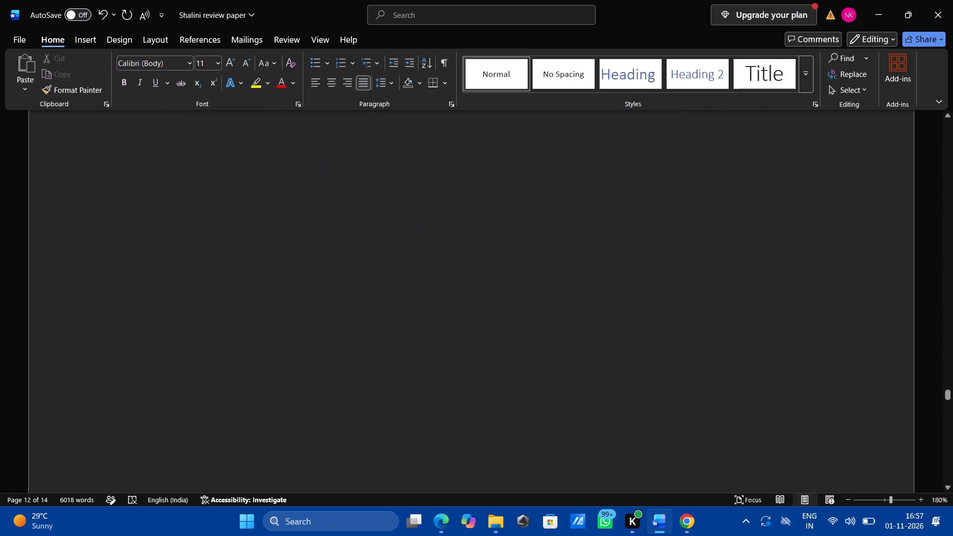
scroll(137, 201, "down", 1)
scroll(137, 201, "up", 1)
key("BackSpace")
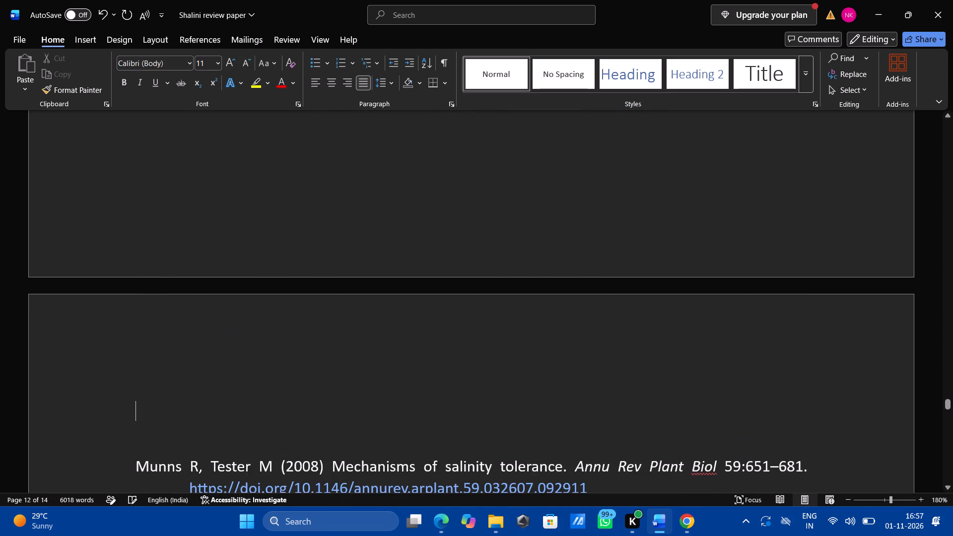
key("BackSpace")
key("BackSpace")
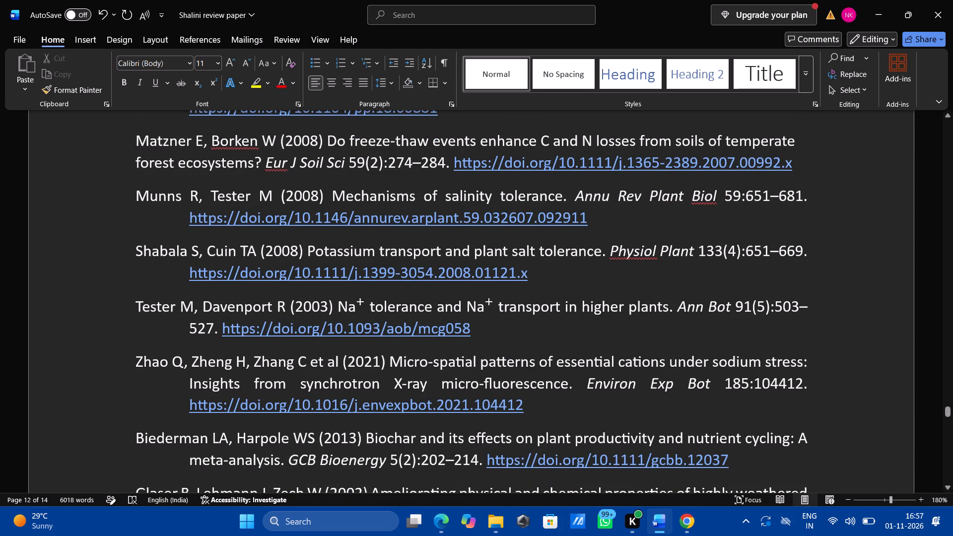
Apply a single hanging indent to the Matzner and Borken (2008) reference.
scroll(137, 201, "down", 4)
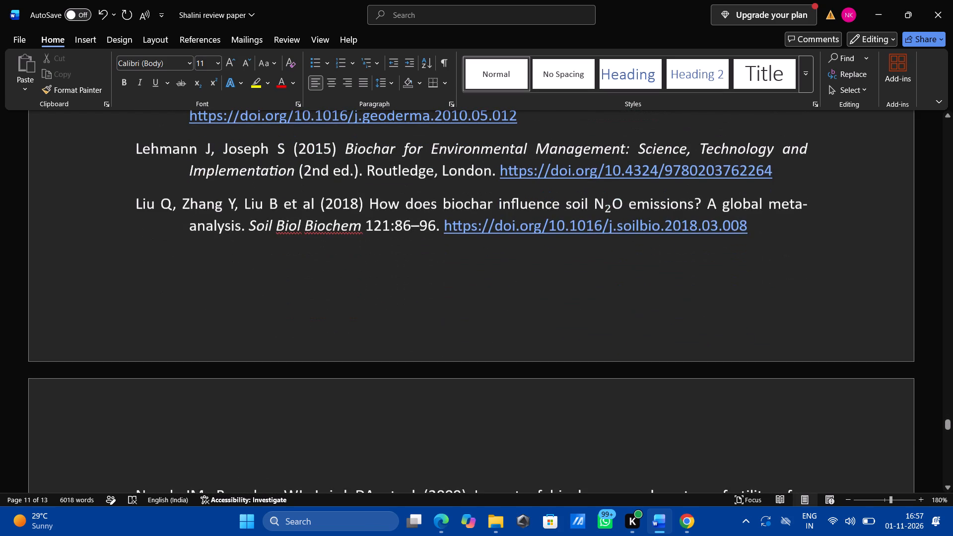
scroll(137, 201, "down", 1)
scroll(137, 201, "up", 1)
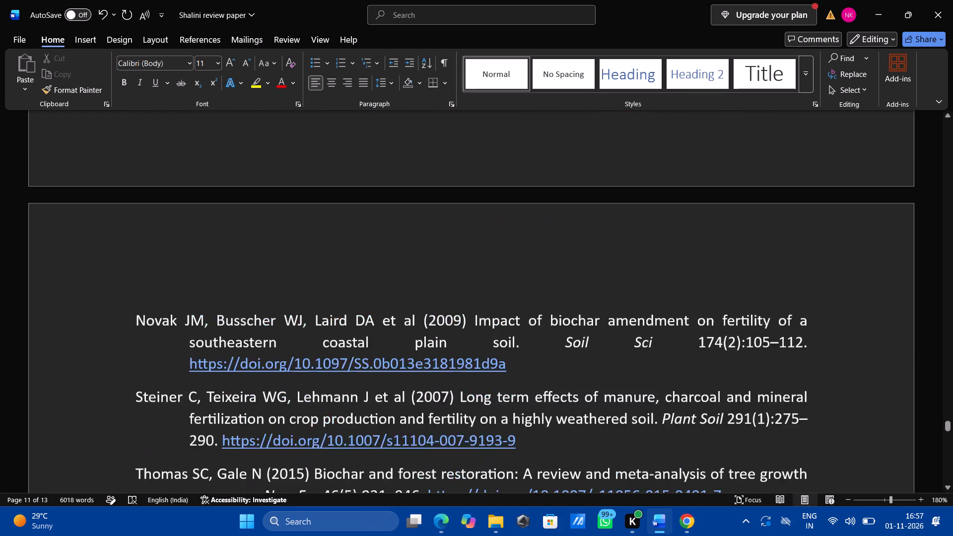
scroll(137, 201, "up", 3)
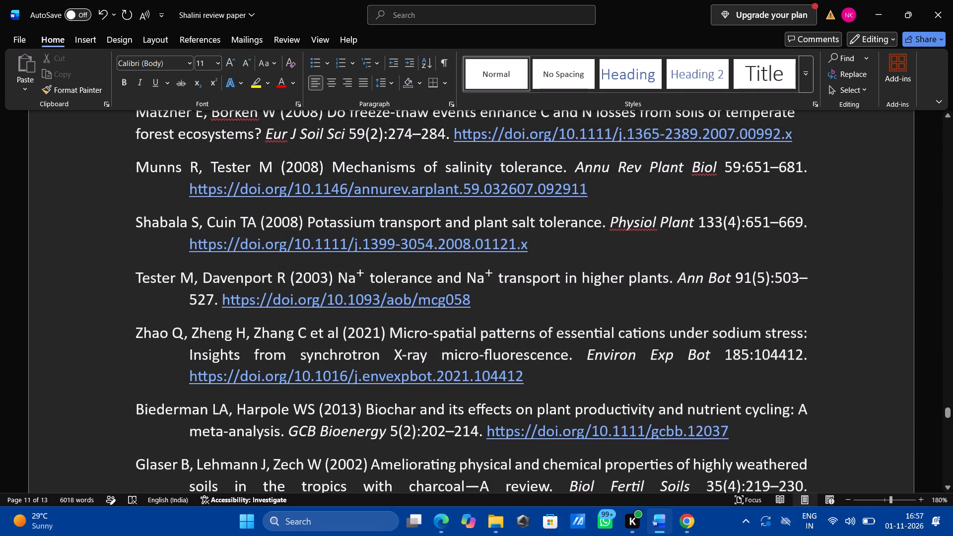
scroll(137, 201, "up", 2)
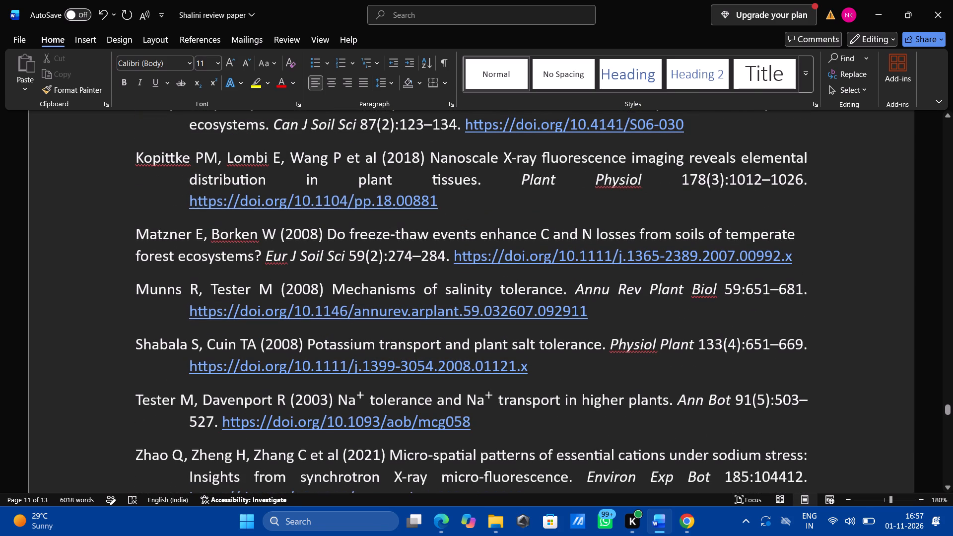
key("ctrl+t")
Check the reference entries from Kopittke (2018) back to Geoffroy Sossa (2024) for consistent hanging indents and leftover stray symbols.
scroll(234, 252, "up", 1)
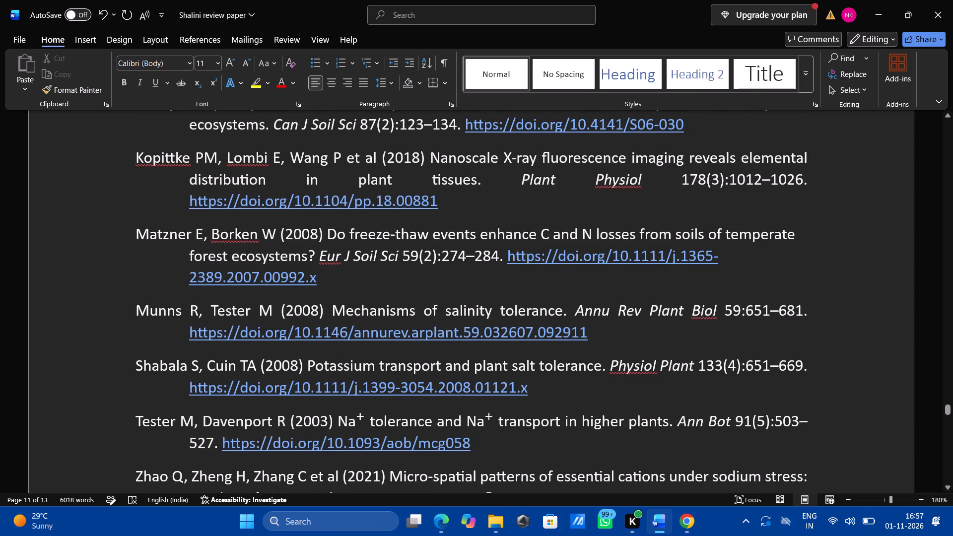
scroll(234, 252, "up", 1)
scroll(348, 293, "up", 2)
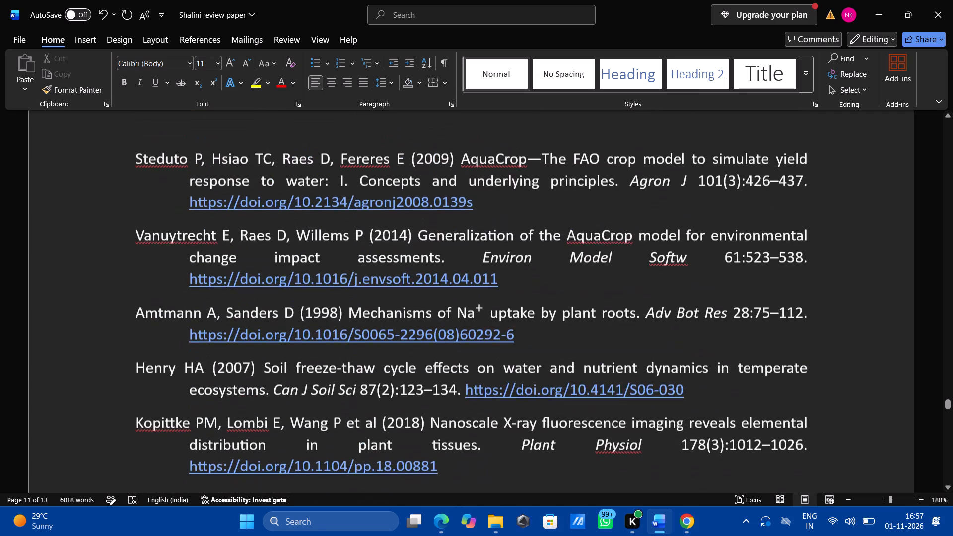
scroll(348, 293, "up", 5)
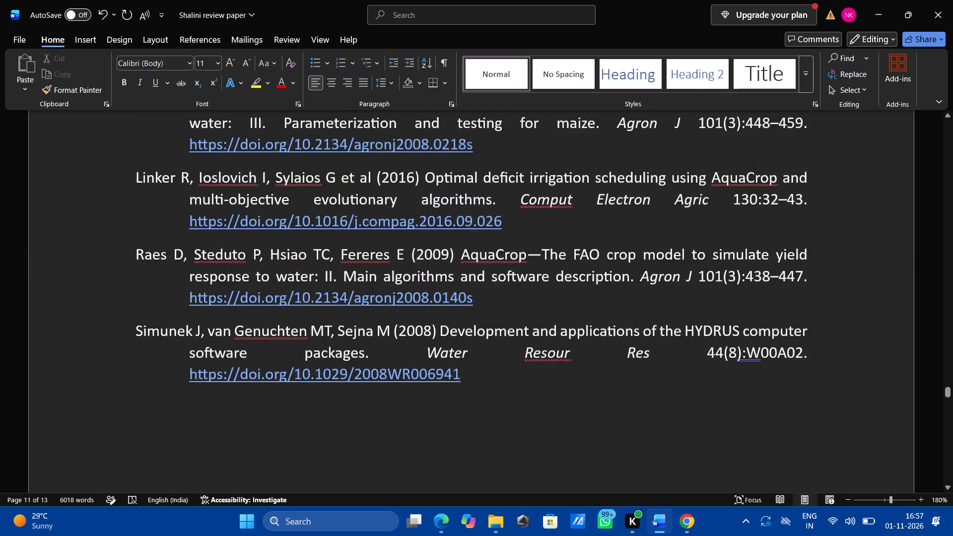
scroll(348, 293, "up", 7)
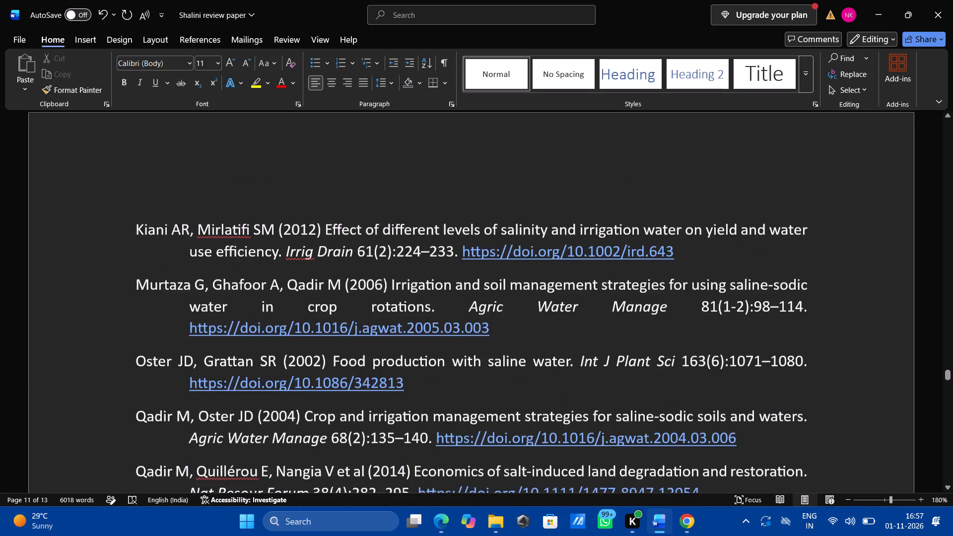
scroll(348, 293, "up", 3)
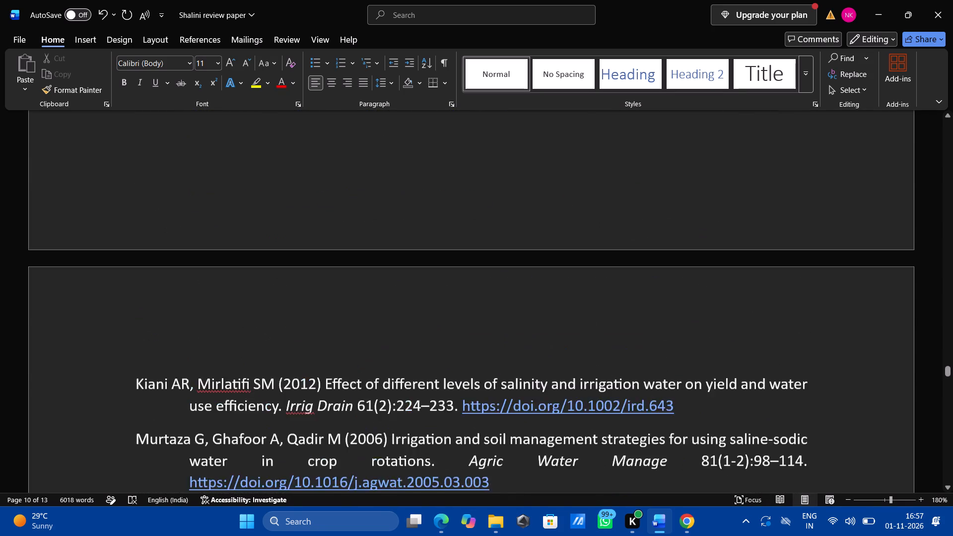
scroll(348, 293, "up", 4)
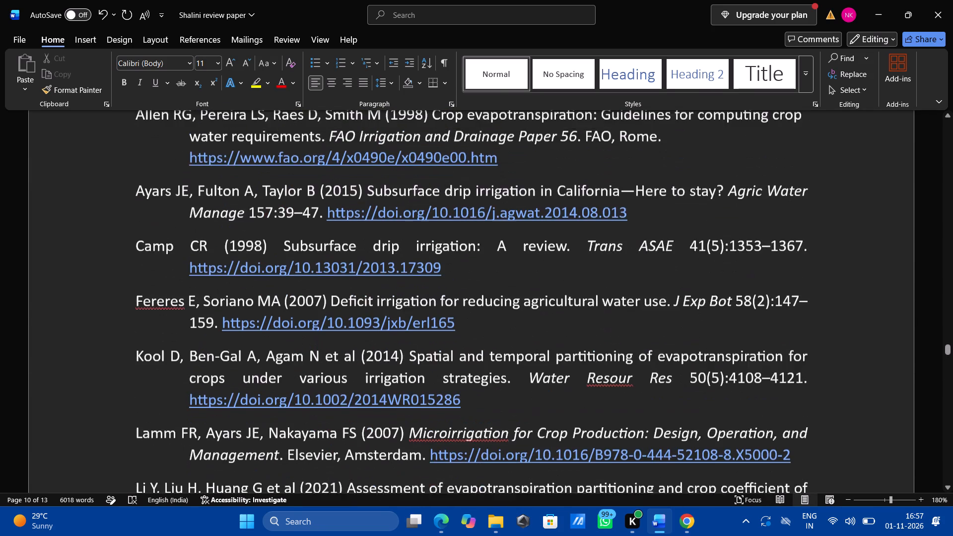
scroll(348, 293, "up", 5)
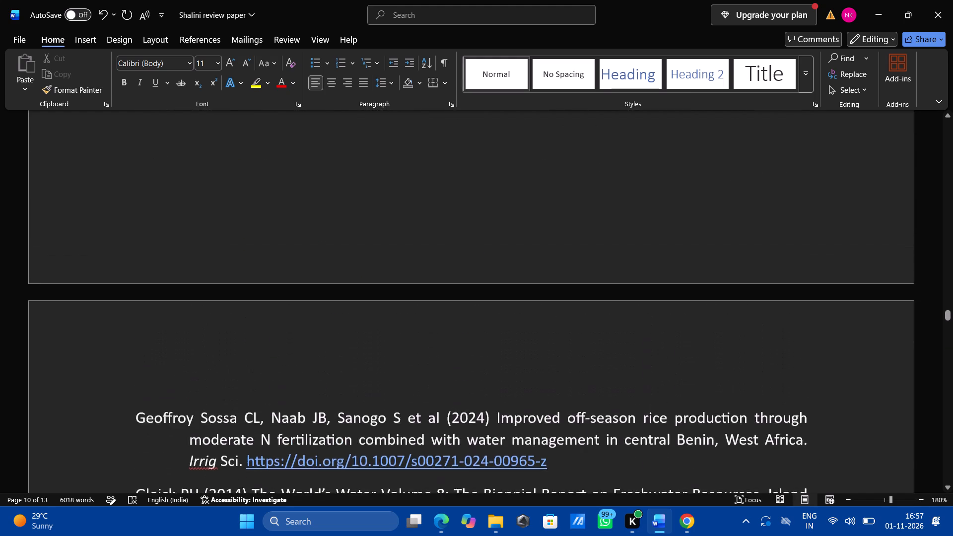
Review the reference list from the References heading to the final entries for consistent hanging indents, spacing and leftover symbols.
scroll(348, 293, "up", 1)
scroll(348, 293, "down", 1)
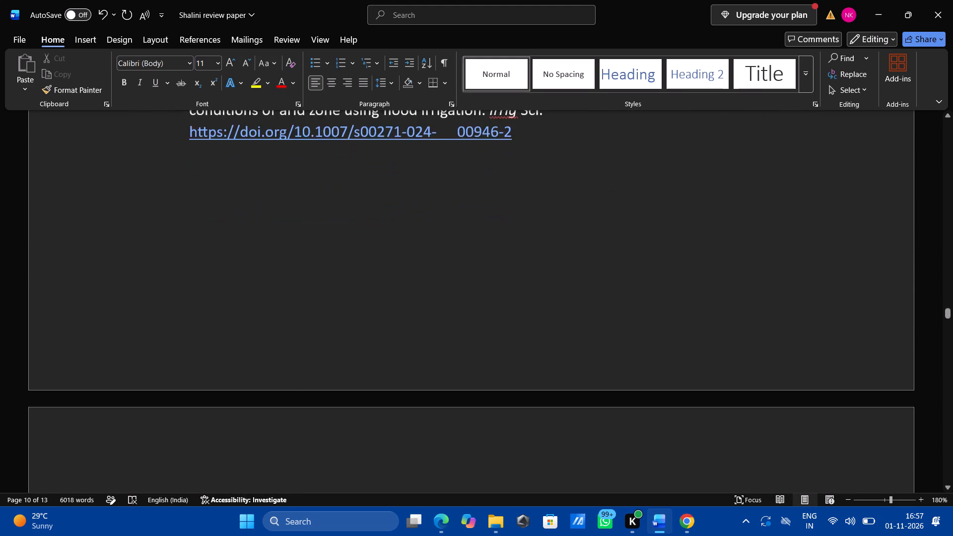
scroll(348, 293, "down", 1)
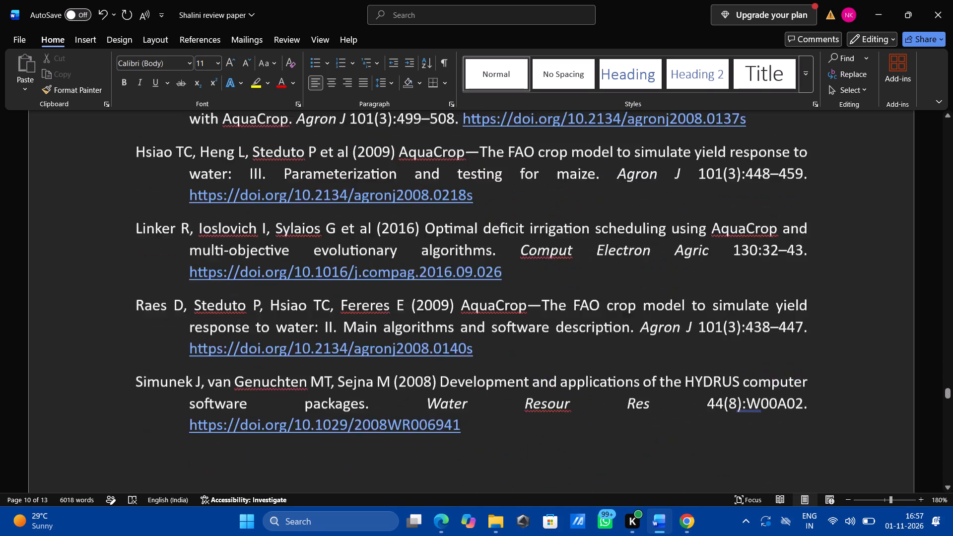
scroll(348, 293, "down", 1)
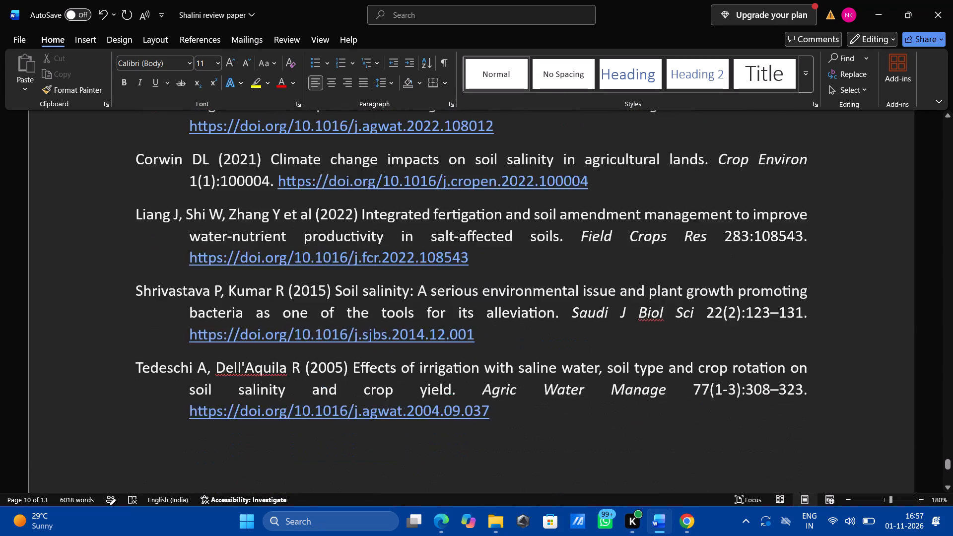
scroll(348, 293, "down", 2)
scroll(400, 250, "up", 14)
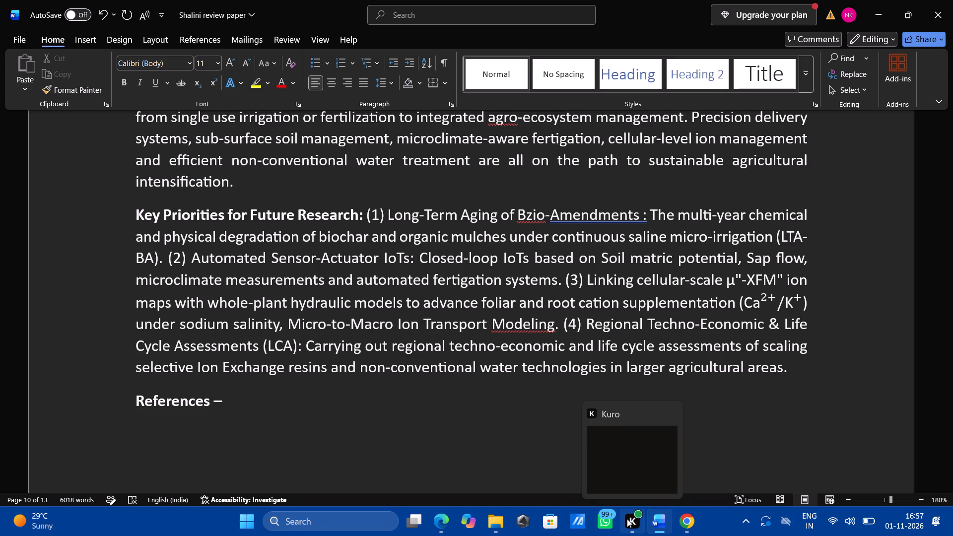
scroll(425, 453, "down", 4)
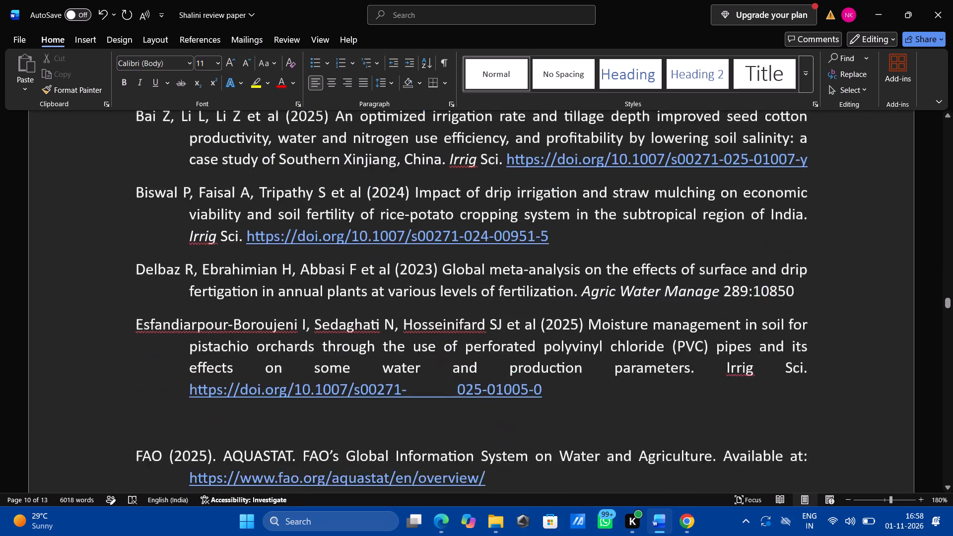
scroll(425, 453, "down", 2)
scroll(425, 453, "up", 8)
Review the paper from its beginning, checking the layout of the title block, Abstract and the opening body text.
scroll(425, 453, "up", 20)
scroll(425, 453, "up", 2)
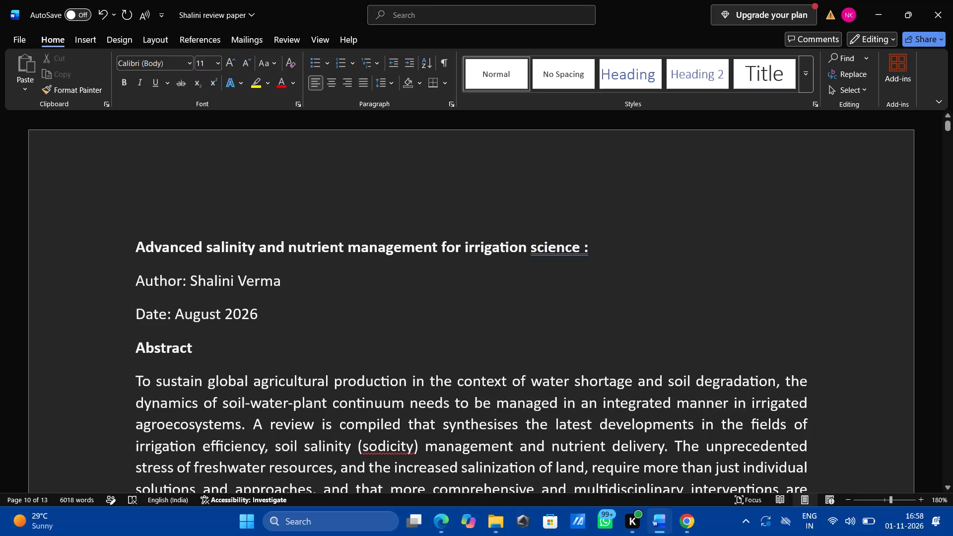
scroll(495, 403, "down", 1)
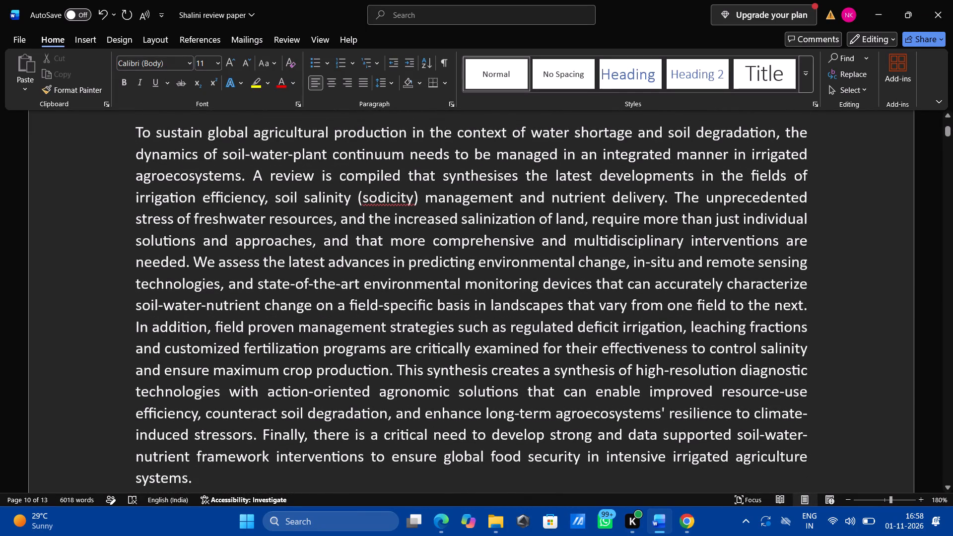
scroll(416, 315, "up", 2)
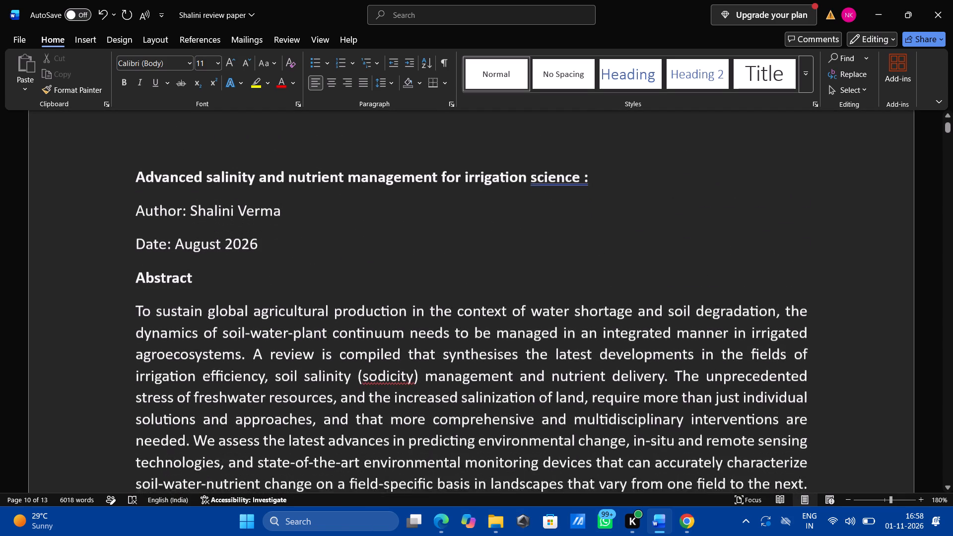
left_click_drag(136, 262, 203, 262)
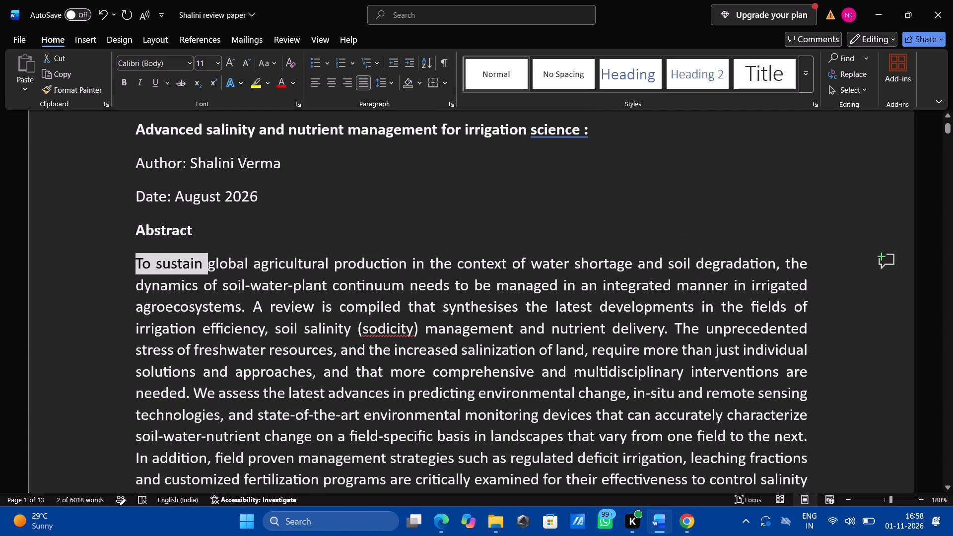
left_click(72, 291)
left_click(101, 350)
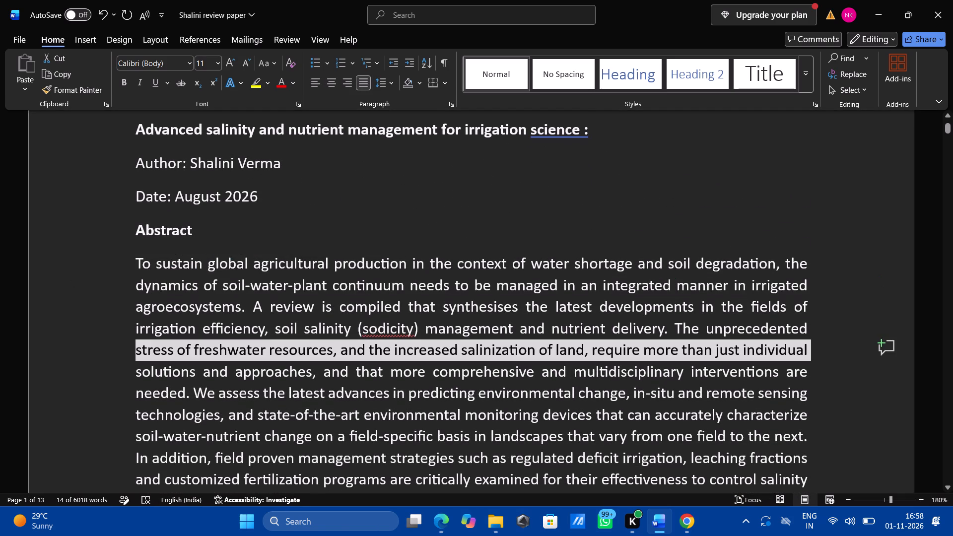
left_click(400, 215)
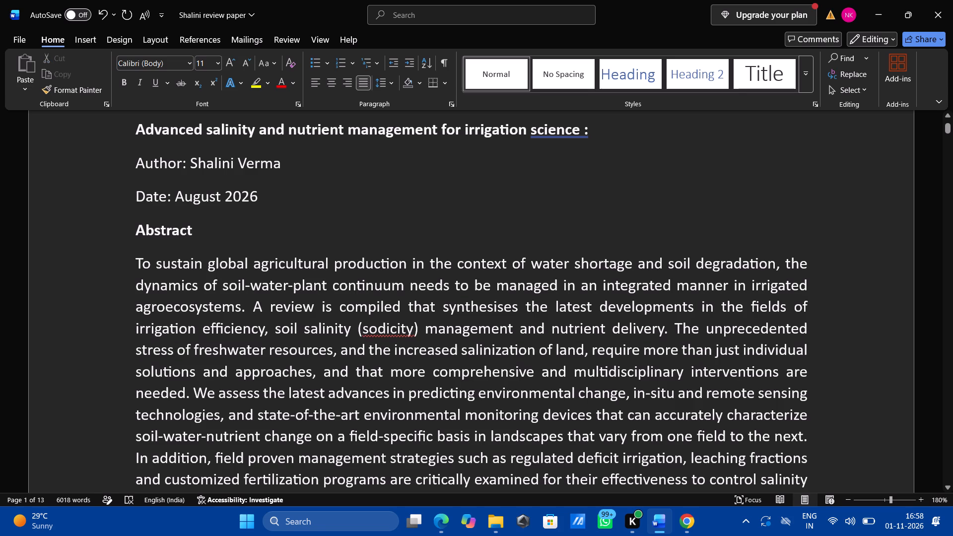
scroll(406, 271, "down", 3)
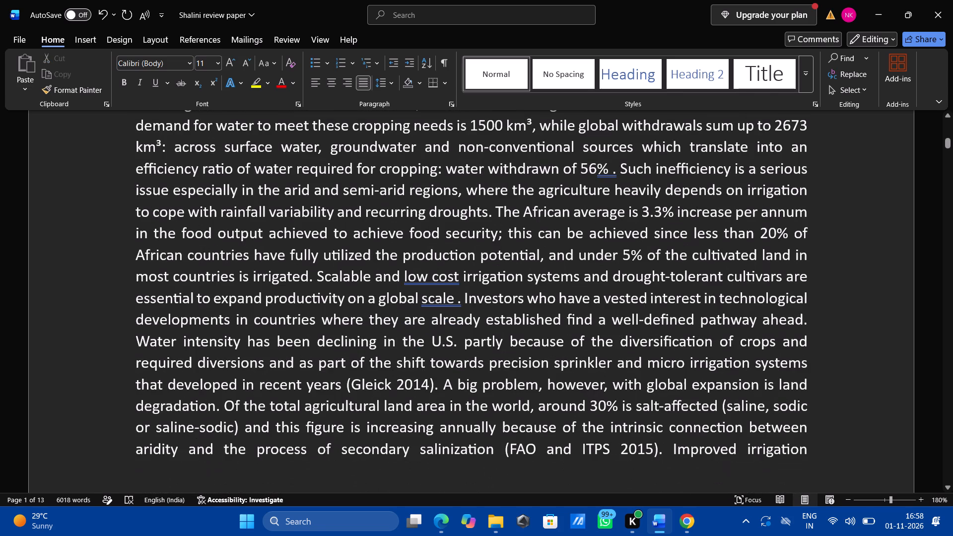
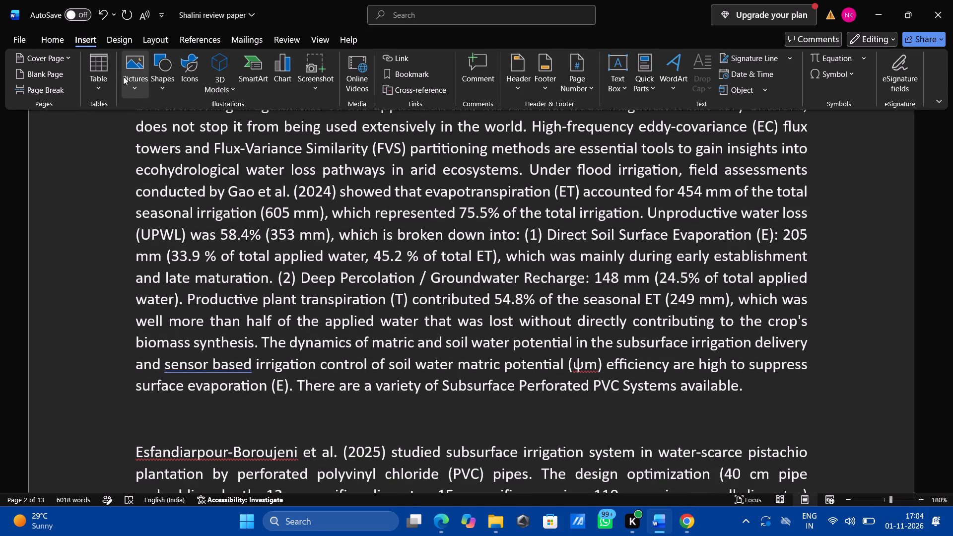
left_click(134, 89)
left_click(154, 120)
left_click(170, 102)
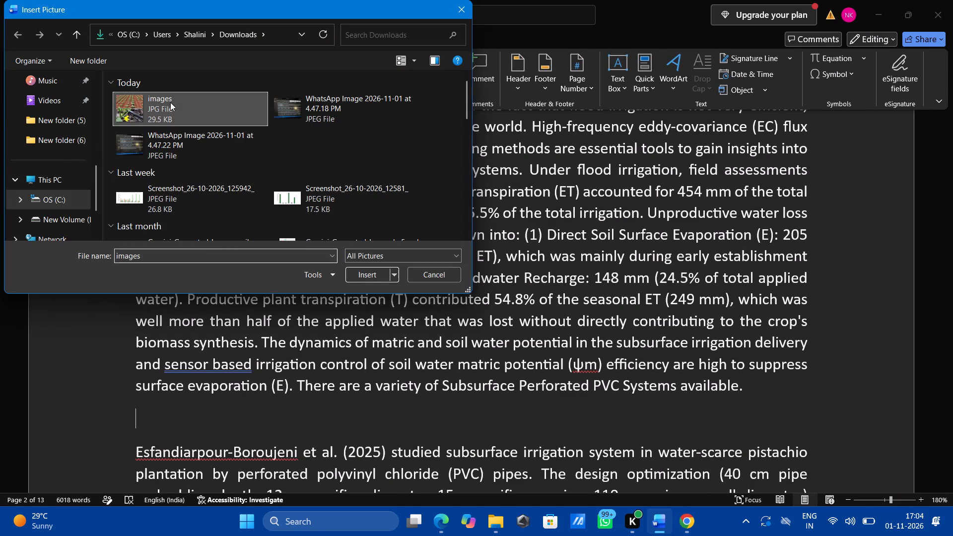
left_click(368, 280)
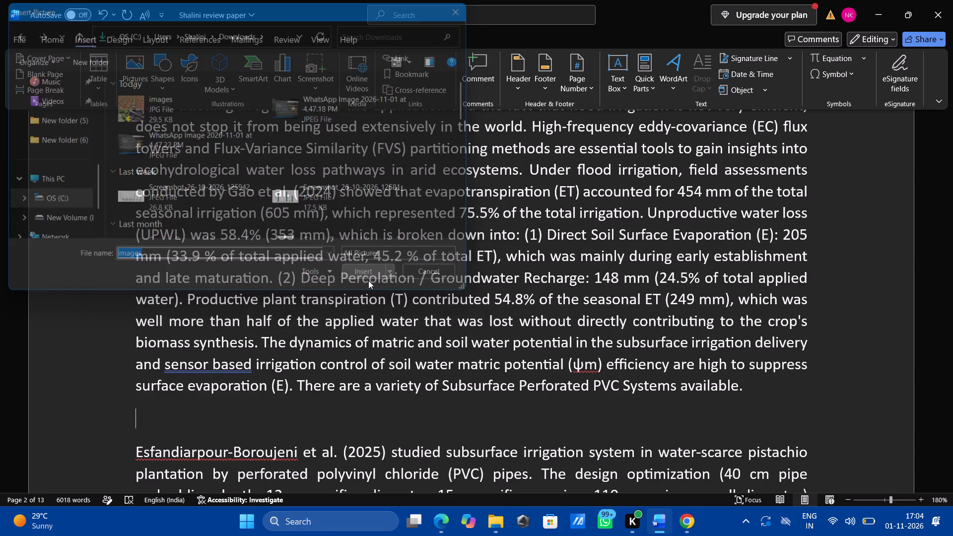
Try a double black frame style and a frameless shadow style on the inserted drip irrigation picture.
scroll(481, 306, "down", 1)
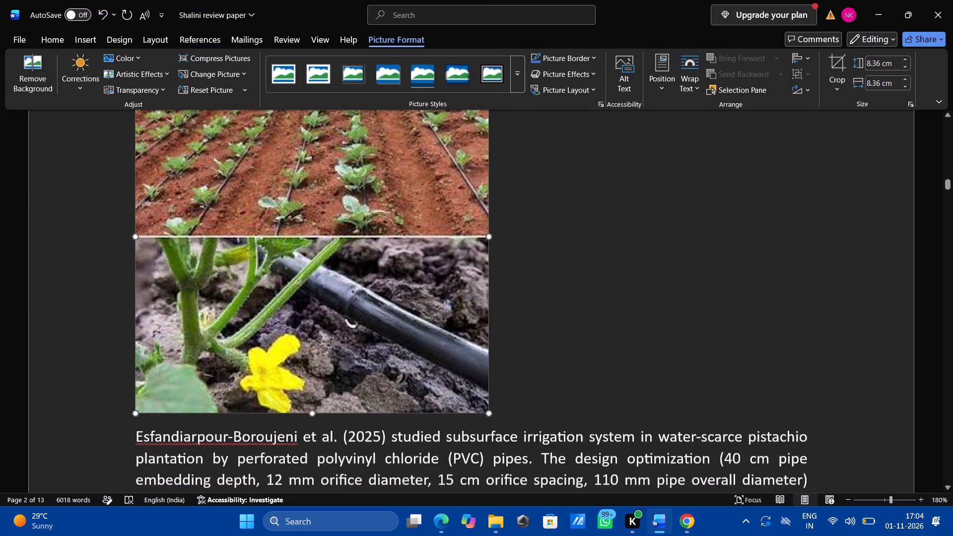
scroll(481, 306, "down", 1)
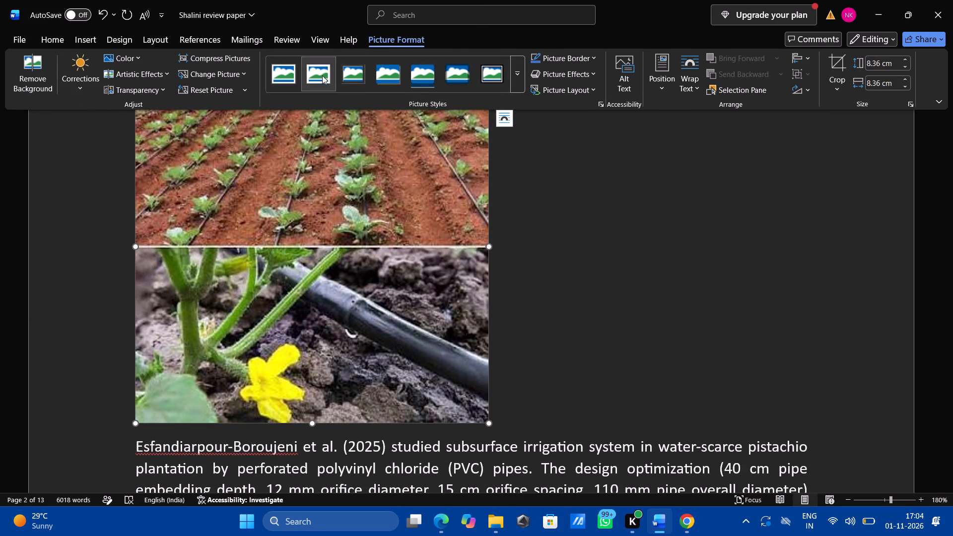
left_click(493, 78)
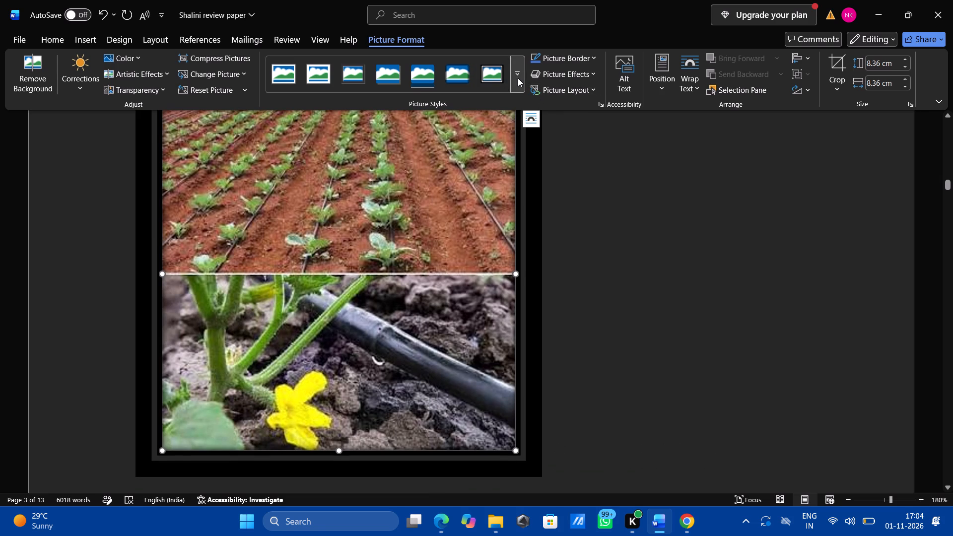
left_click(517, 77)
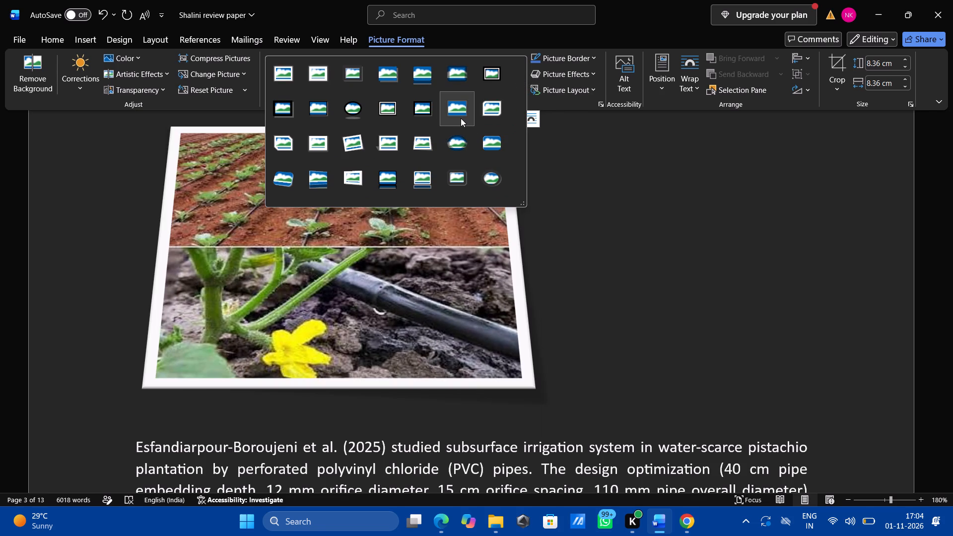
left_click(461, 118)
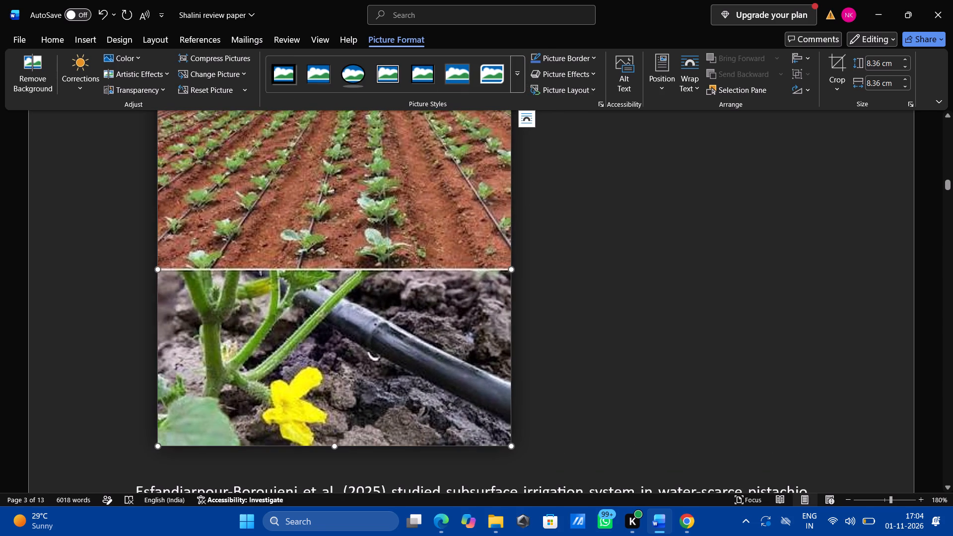
Apply the picture style with a single solid black frame and soft shadow to the drip irrigation picture.
left_click(517, 82)
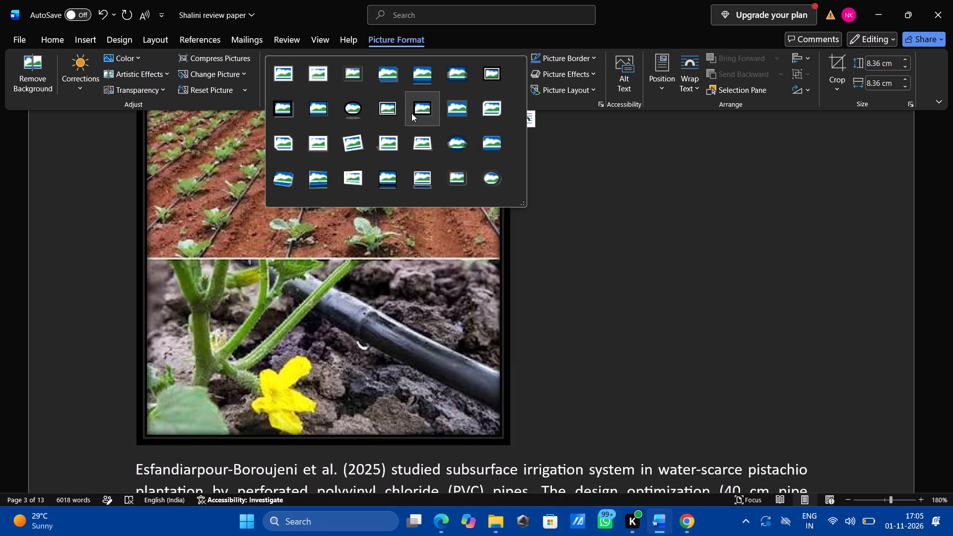
left_click(414, 112)
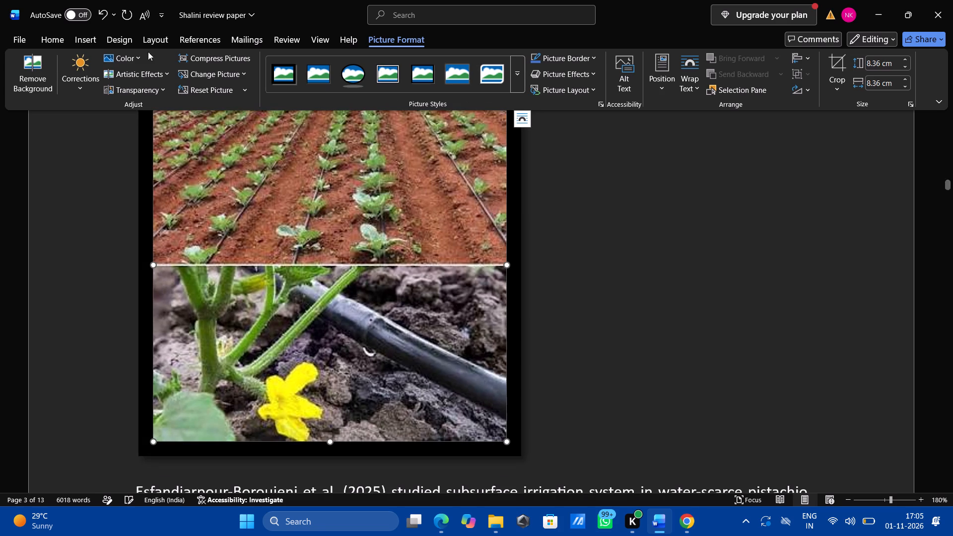
Centre the drip irrigation picture horizontally on the page.
left_click(57, 37)
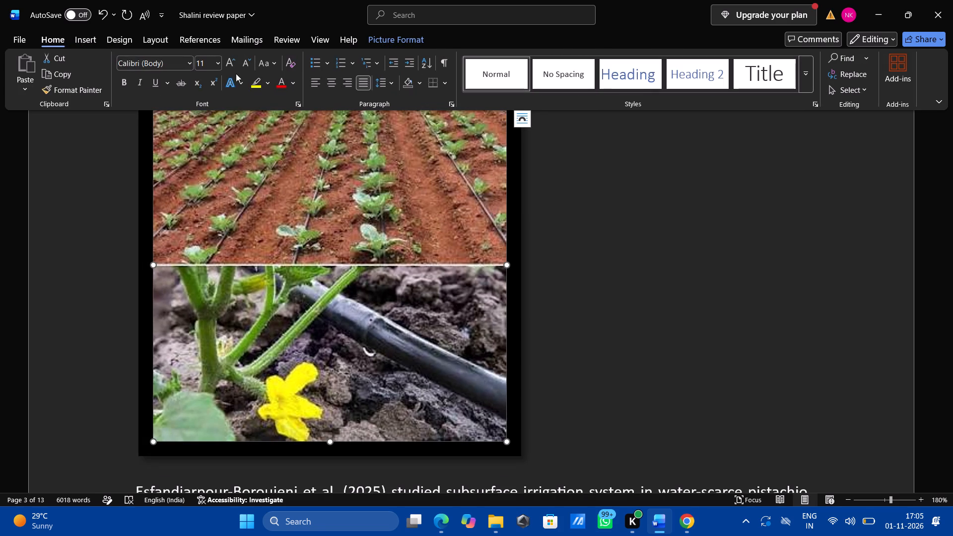
left_click(331, 85)
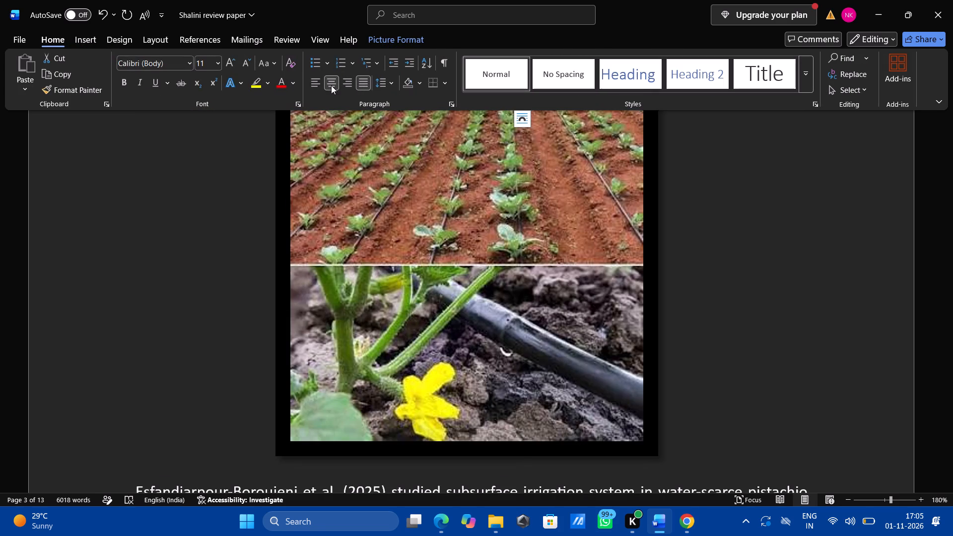
Shrink the drip irrigation picture, reducing its height by nearly a third and its width by a smaller amount.
scroll(414, 244, "up", 6)
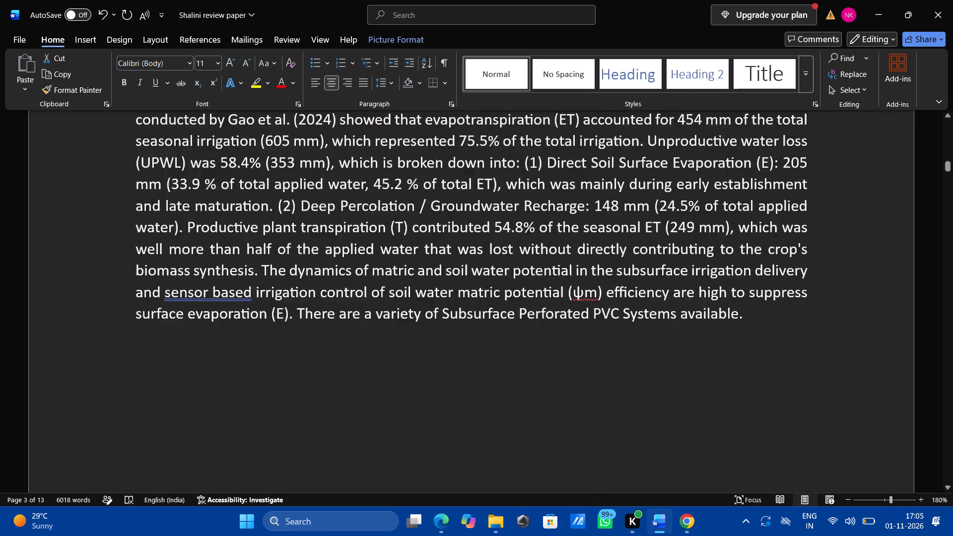
scroll(414, 244, "down", 5)
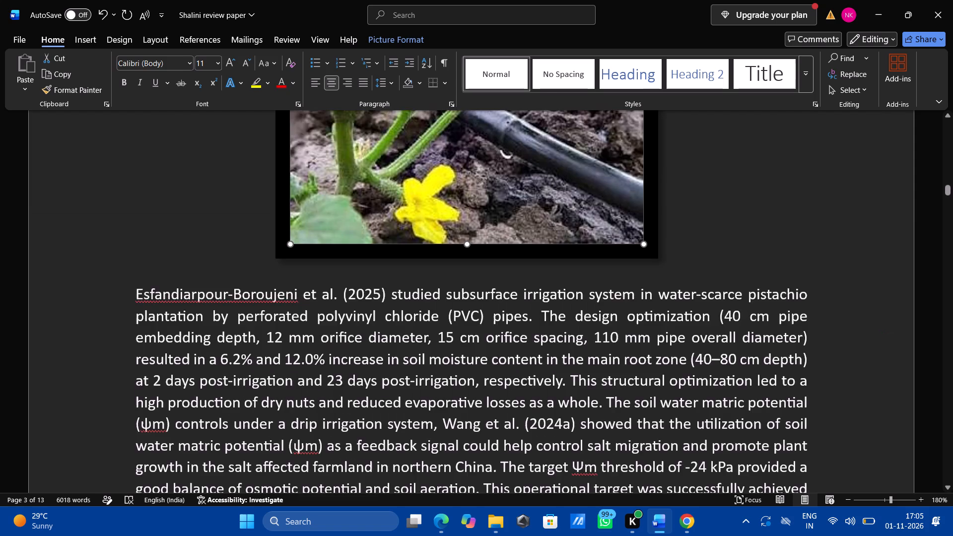
scroll(414, 244, "up", 1)
left_click_drag(465, 304, 467, 297)
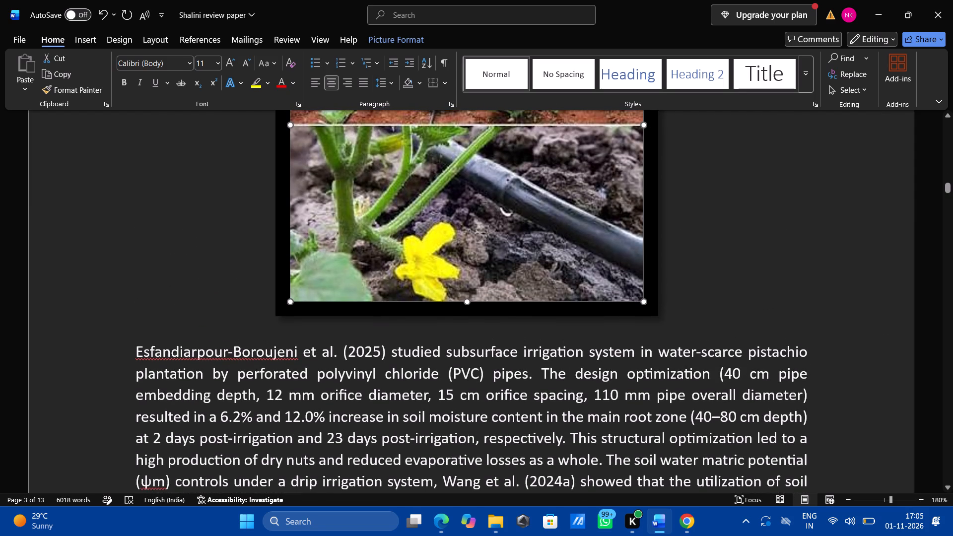
left_click_drag(467, 297, 540, 181)
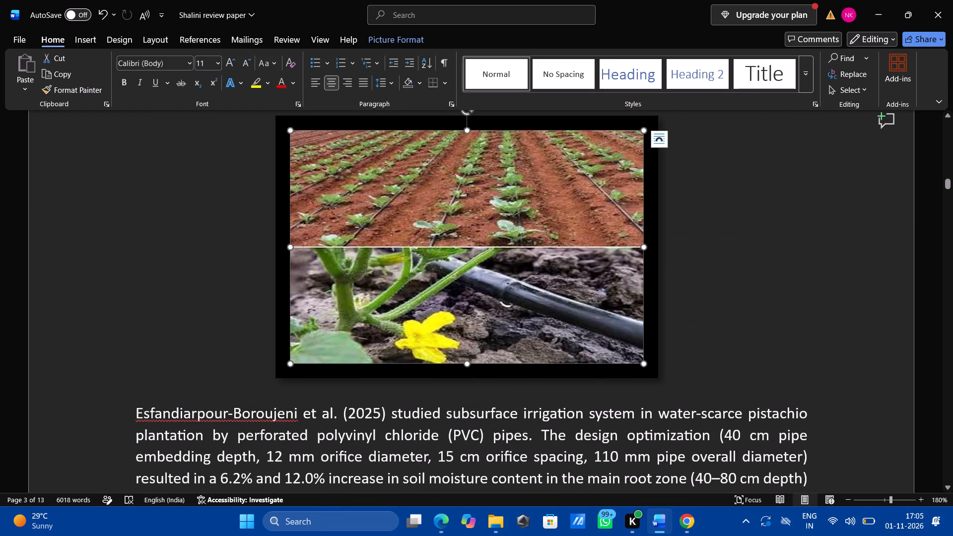
left_click_drag(643, 244, 600, 249)
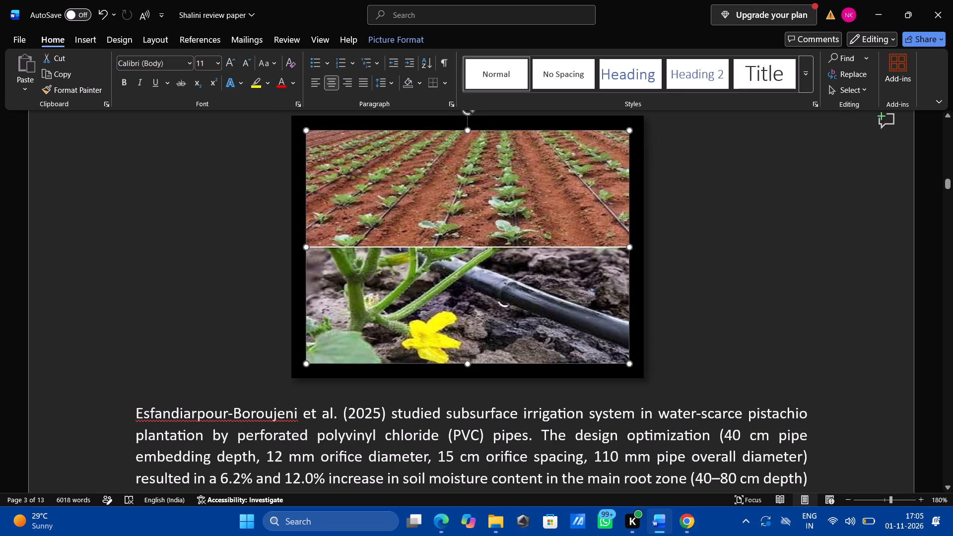
left_click_drag(600, 249, 582, 251)
scroll(689, 249, "up", 1)
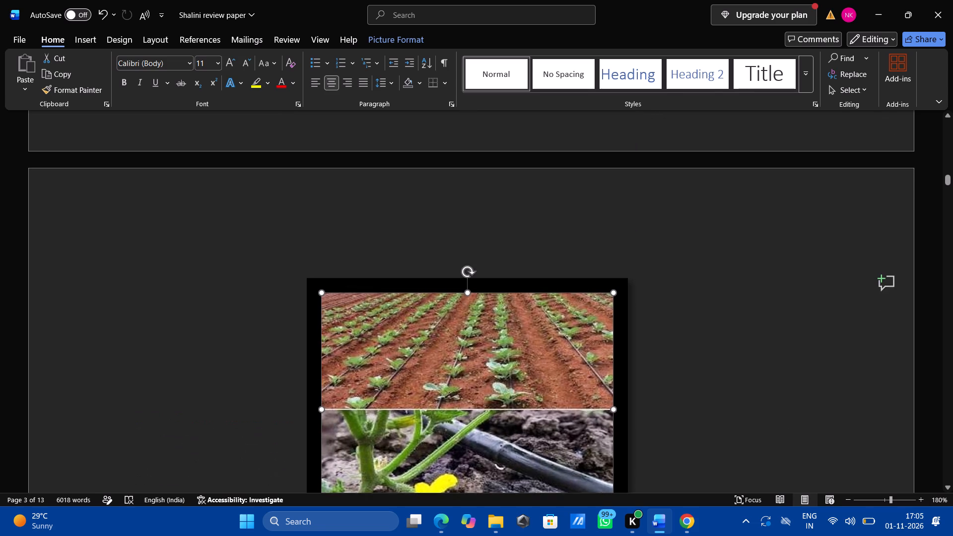
scroll(689, 249, "up", 1)
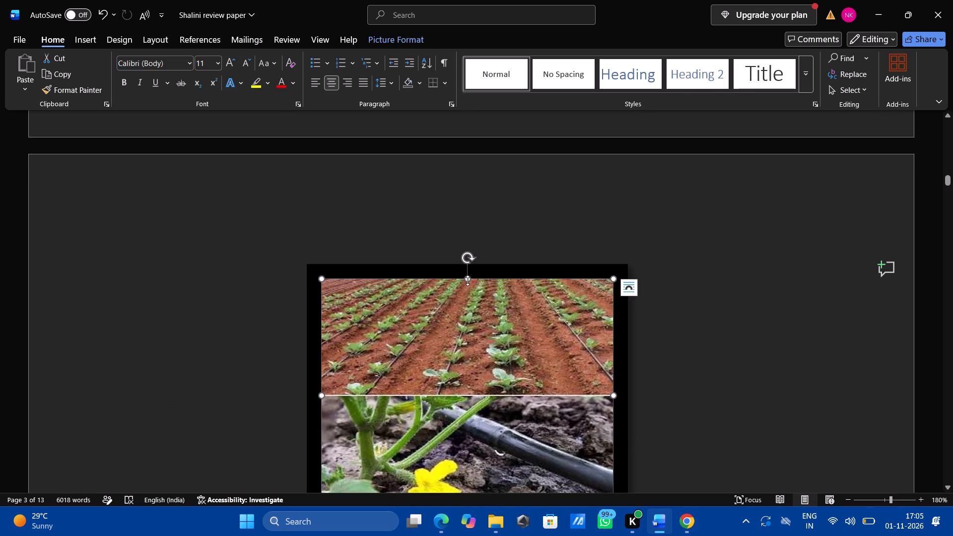
left_click_drag(467, 280, 466, 265)
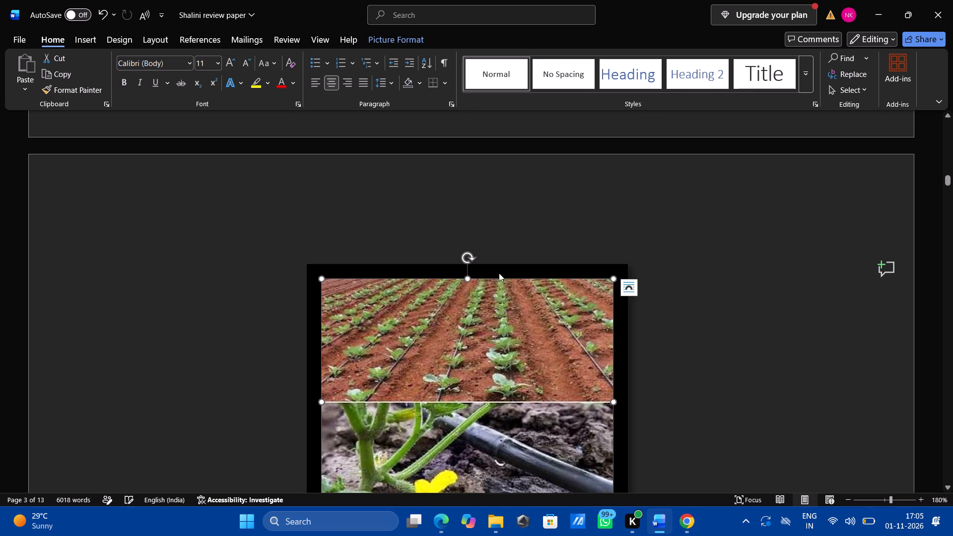
scroll(561, 212, "up", 5)
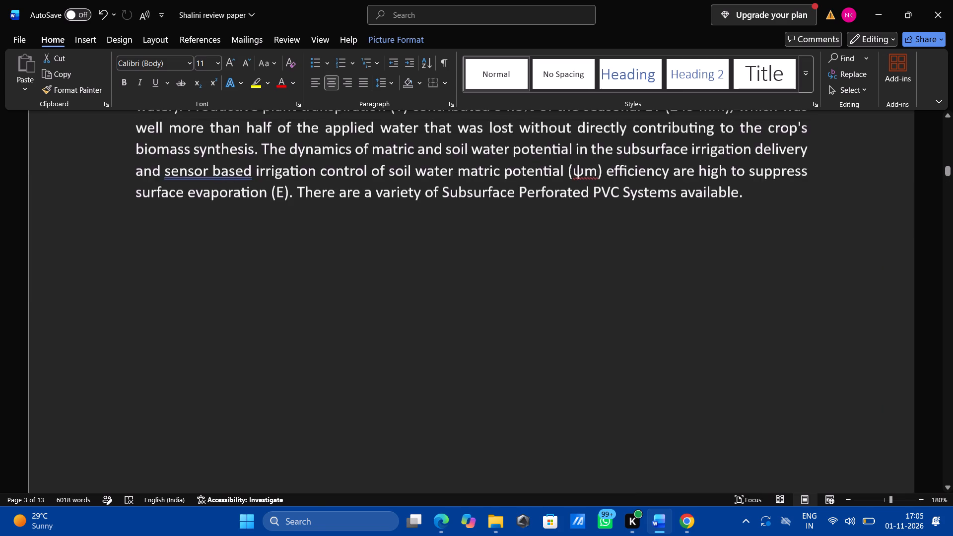
scroll(561, 212, "down", 3)
scroll(561, 212, "up", 1)
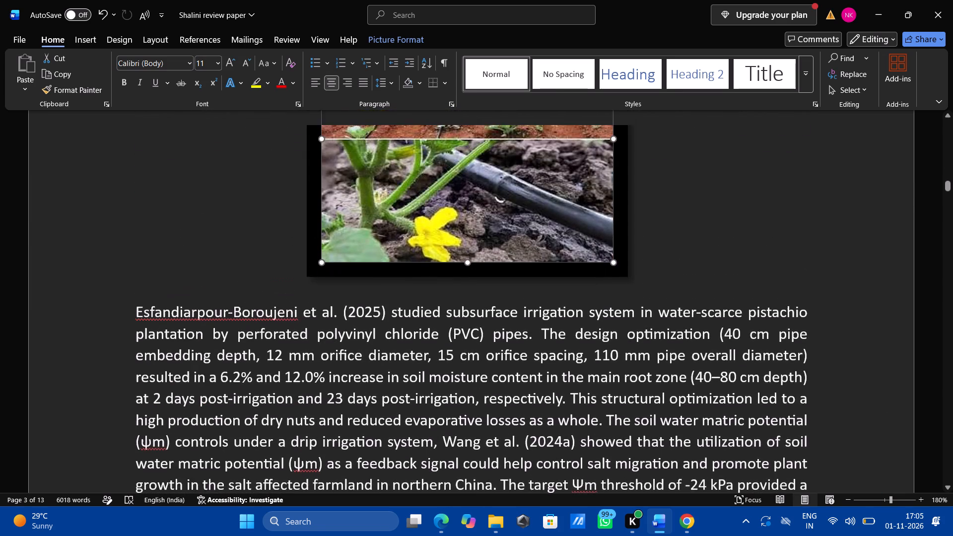
scroll(545, 246, "up", 1)
Apply the Compound Frame, Black picture style to the drip irrigation picture.
left_click(403, 181)
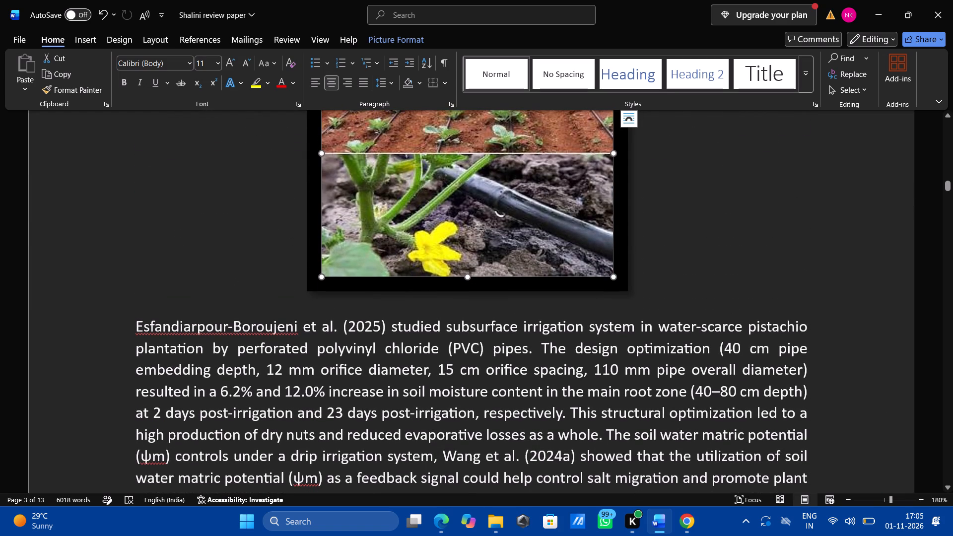
right_click(403, 181)
left_click(422, 117)
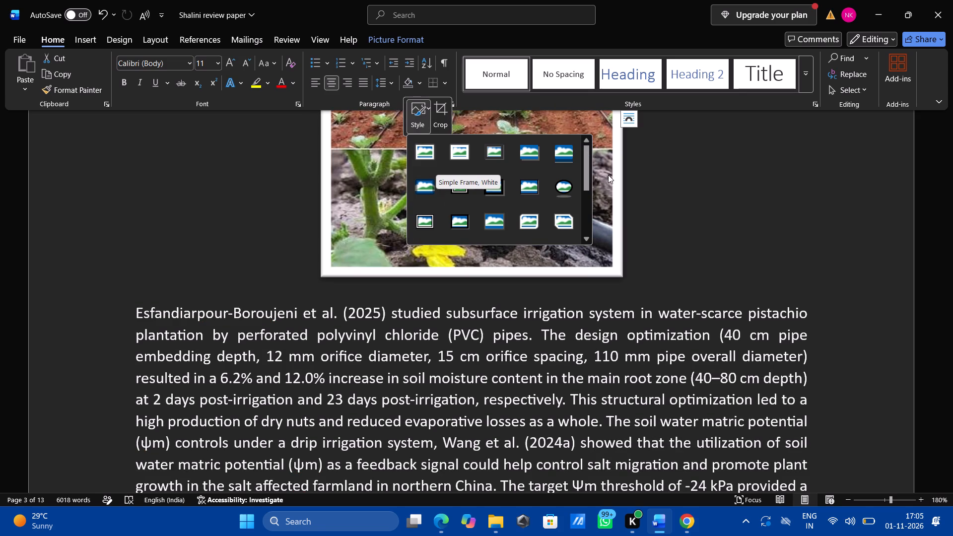
left_click(588, 235)
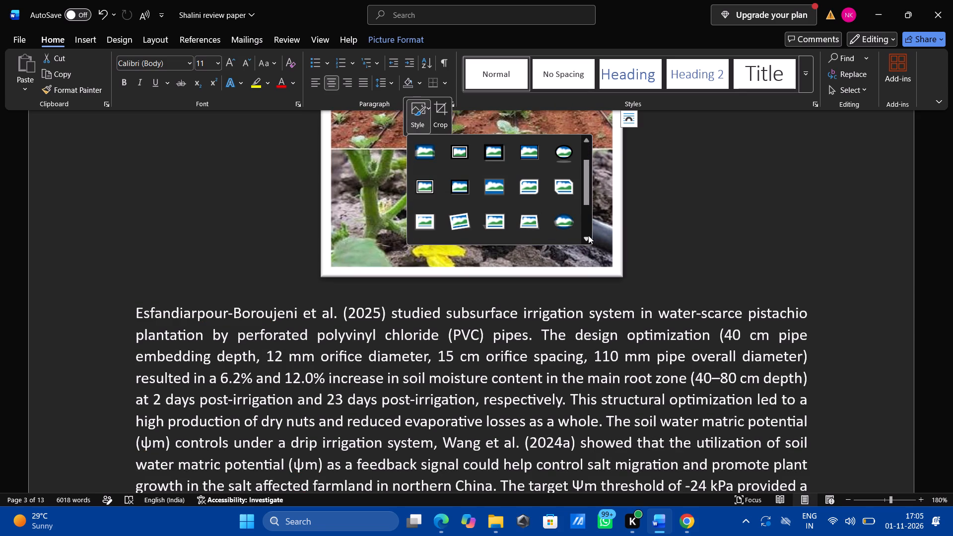
triple_click(584, 139)
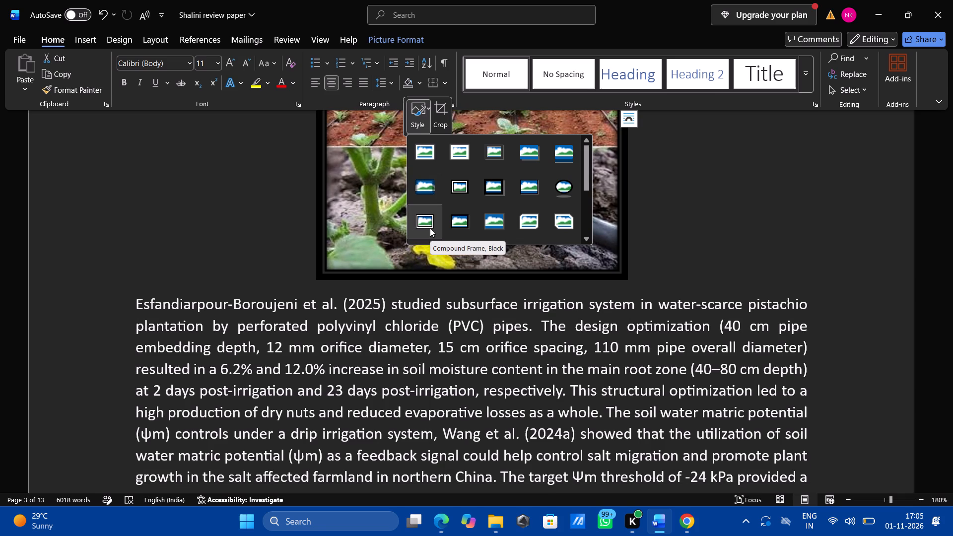
left_click(430, 228)
scroll(768, 209, "up", 1)
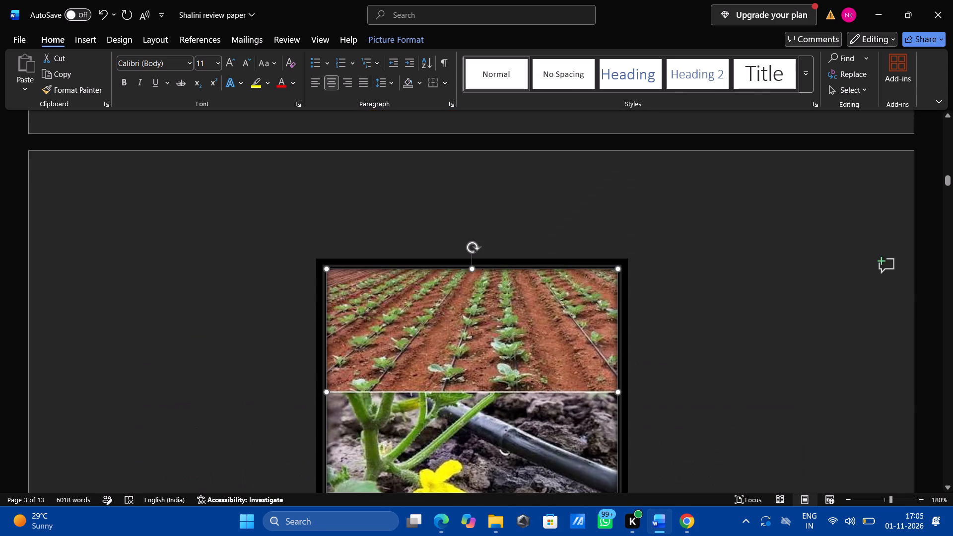
scroll(768, 209, "up", 1)
left_click(768, 209)
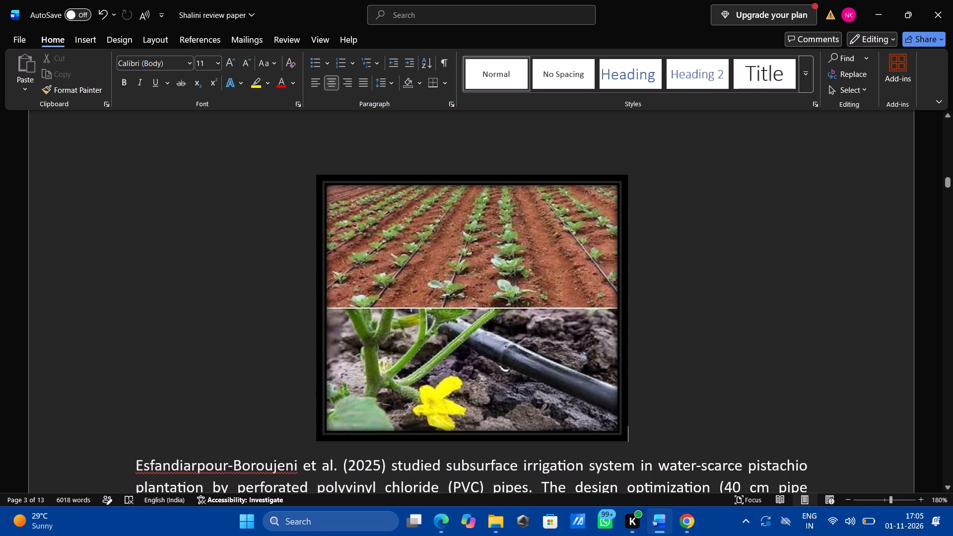
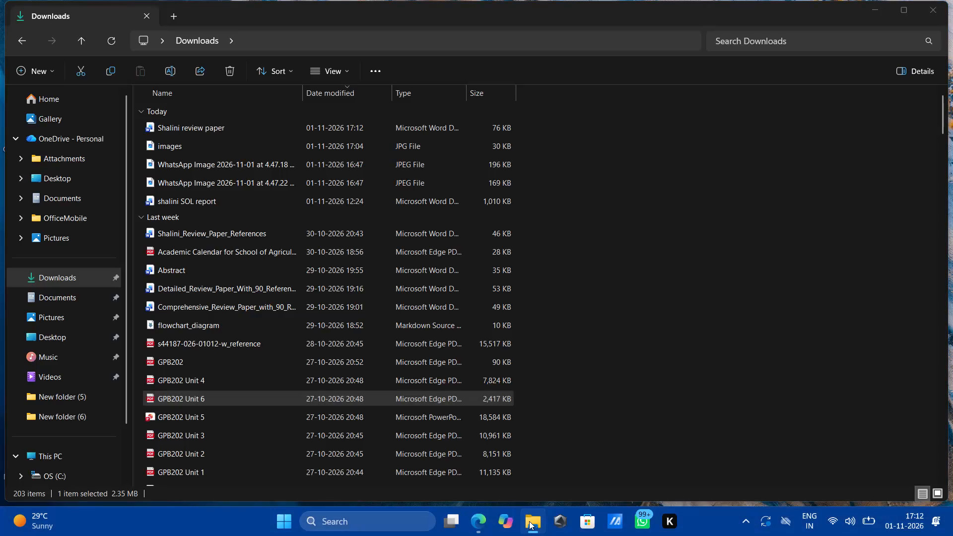
Close the Downloads folder window and the Microsoft Edge window with its open PDF and Gemini tabs.
left_click(524, 493)
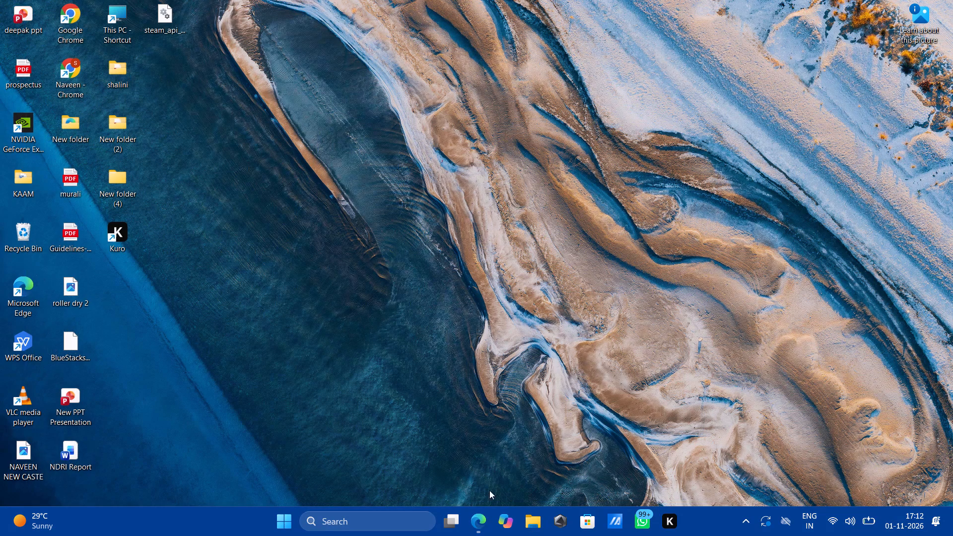
left_click(481, 512)
right_click(481, 512)
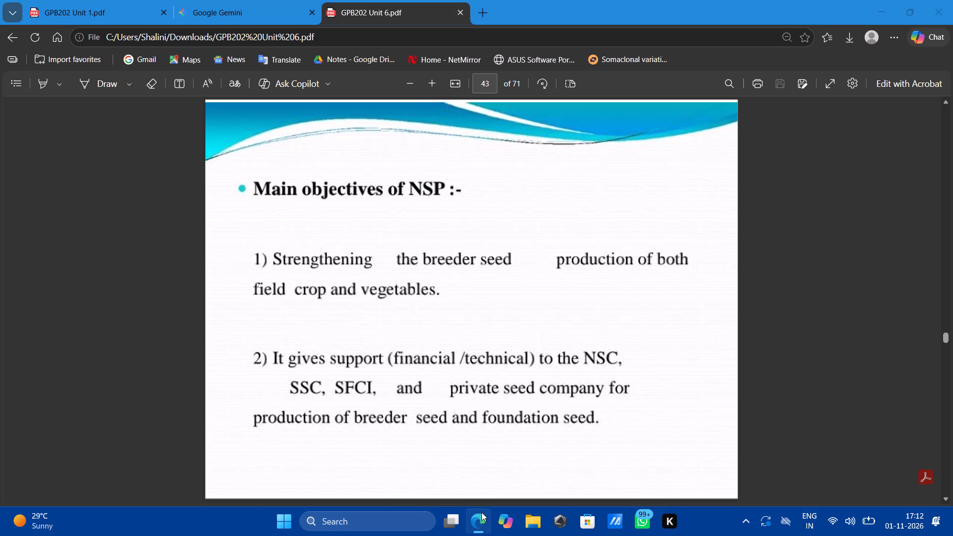
left_click(478, 486)
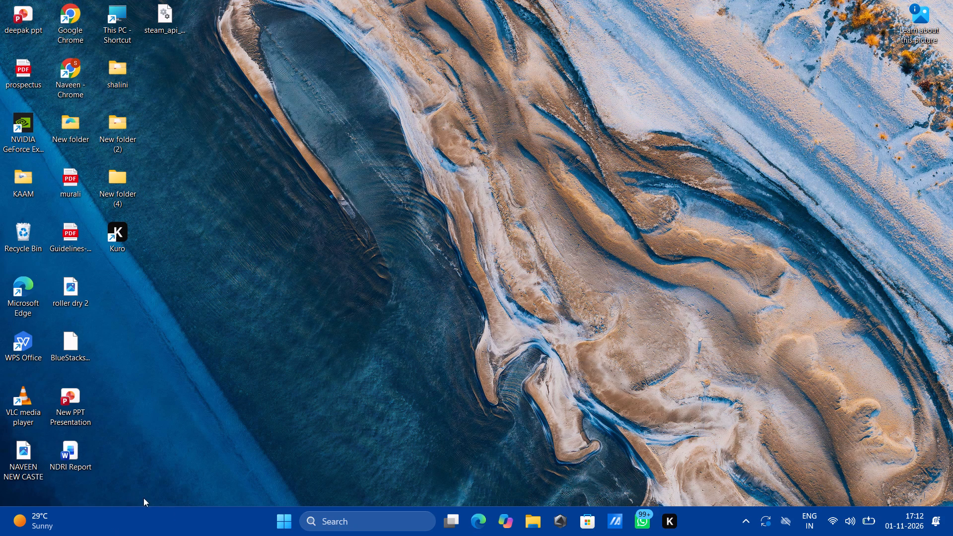
Bring up the computer's power options for shutting down Windows.
left_click(293, 519)
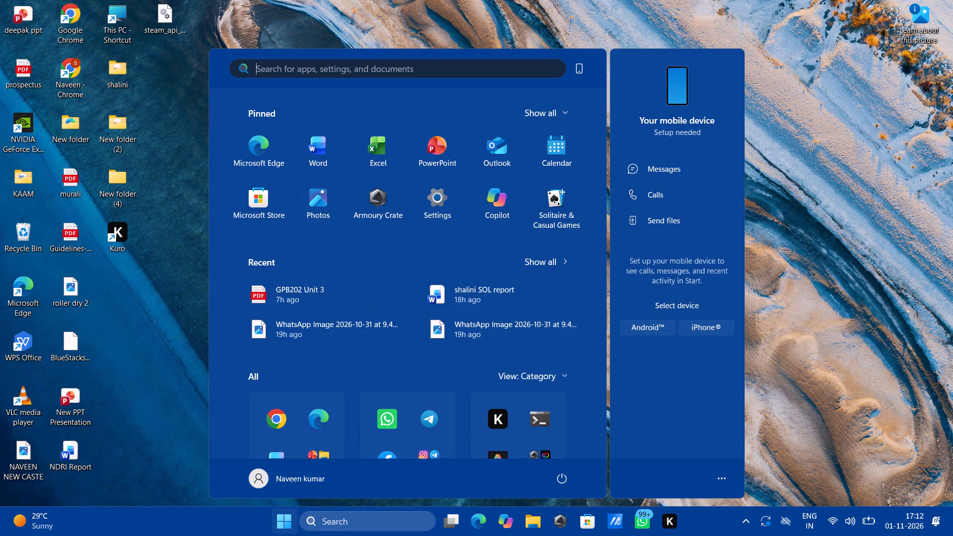
left_click(563, 485)
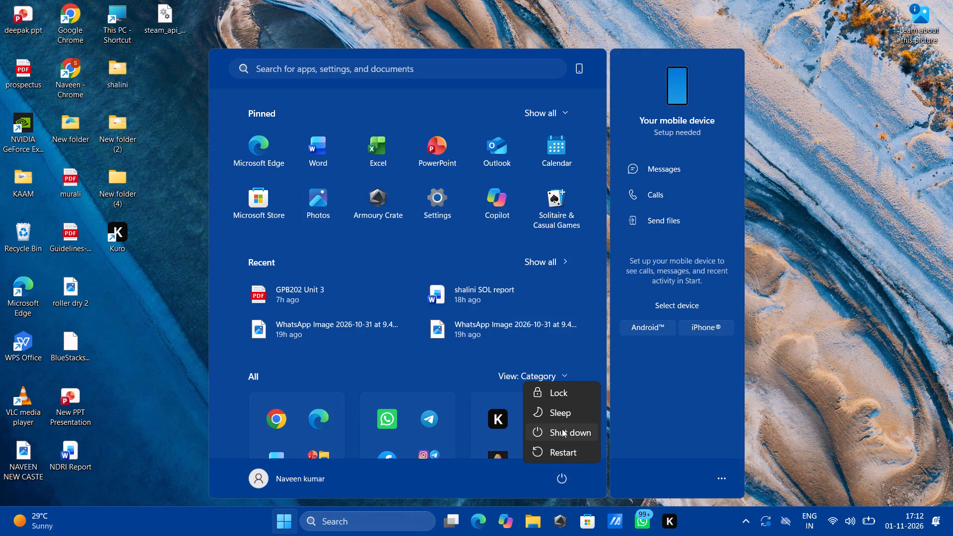